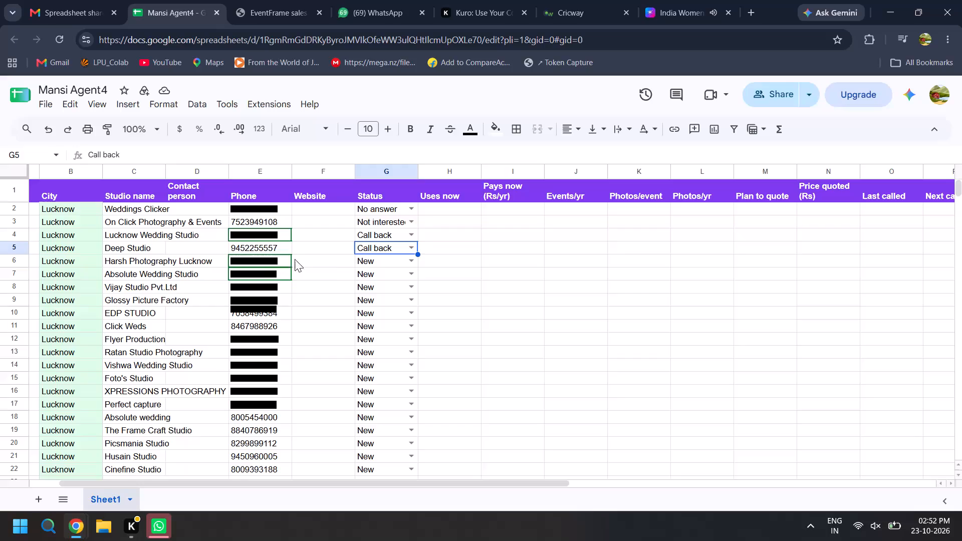
Set the status of Harsh Photography Lucknow in row 6 to No answer.
{"action": "left_click", "coordinate": [366, 259]}
{"action": "left_click", "coordinate": [406, 257]}
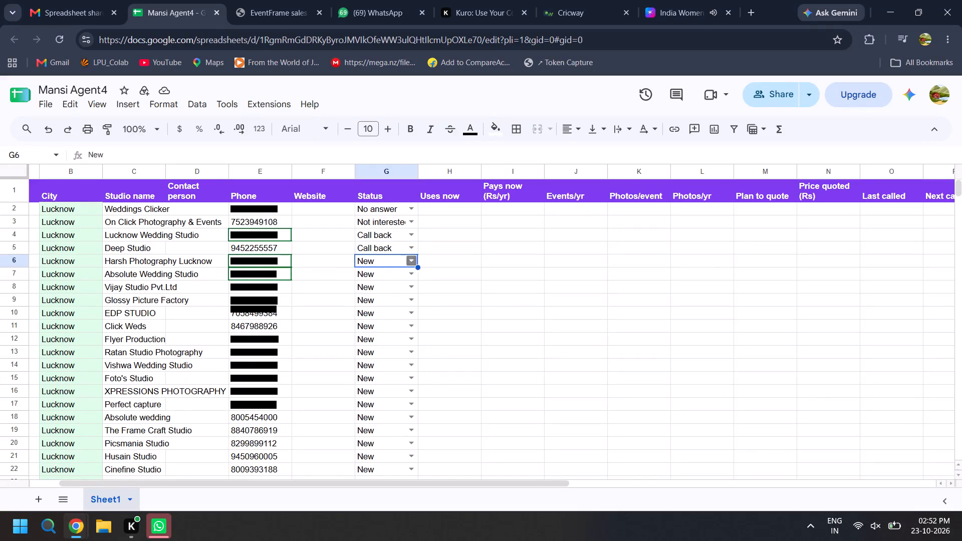
{"action": "scroll", "coordinate": [392, 329], "scroll_direction": "down", "scroll_amount": 1}
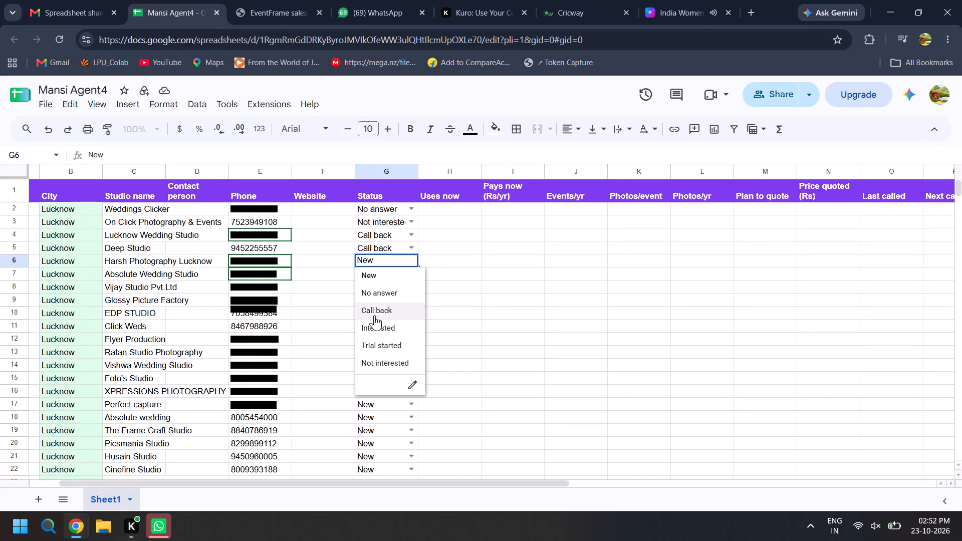
{"action": "left_click", "coordinate": [371, 290]}
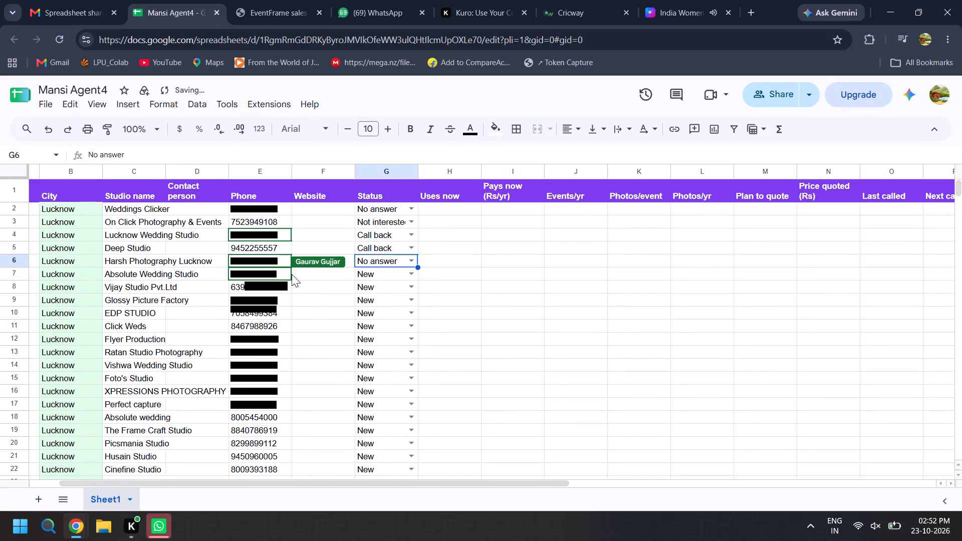
Switch to the EventFrame sales call script PDF and read the STEP 1 opening lines on page 2.
{"action": "scroll", "coordinate": [292, 274], "scroll_direction": "right", "scroll_amount": 1}
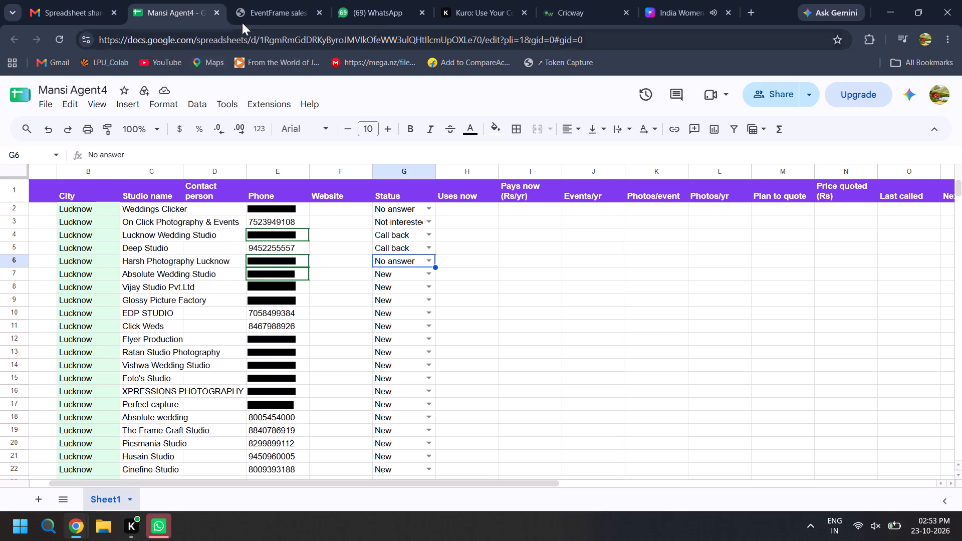
{"action": "left_click", "coordinate": [258, 2]}
{"action": "scroll", "coordinate": [360, 237], "scroll_direction": "down", "scroll_amount": 1}
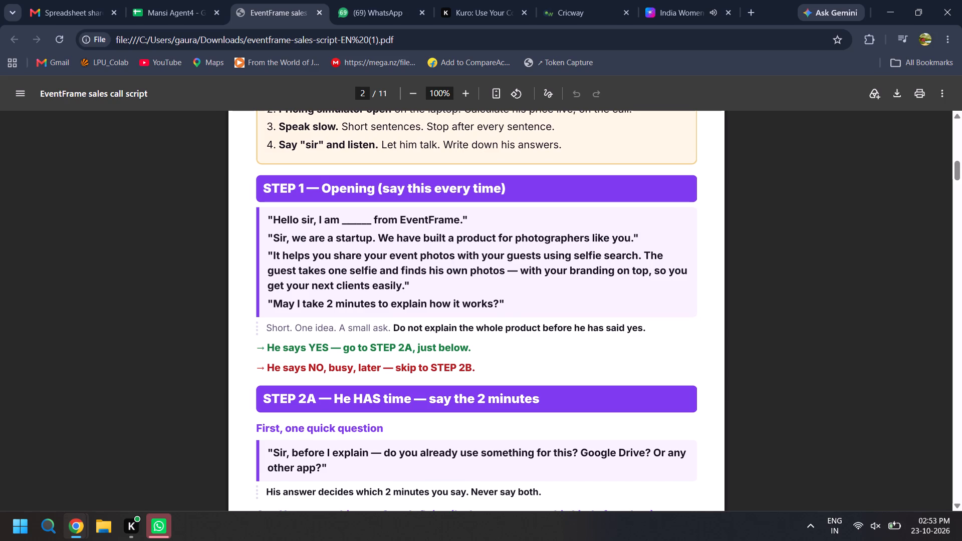
{"action": "left_click", "coordinate": [245, 0]}
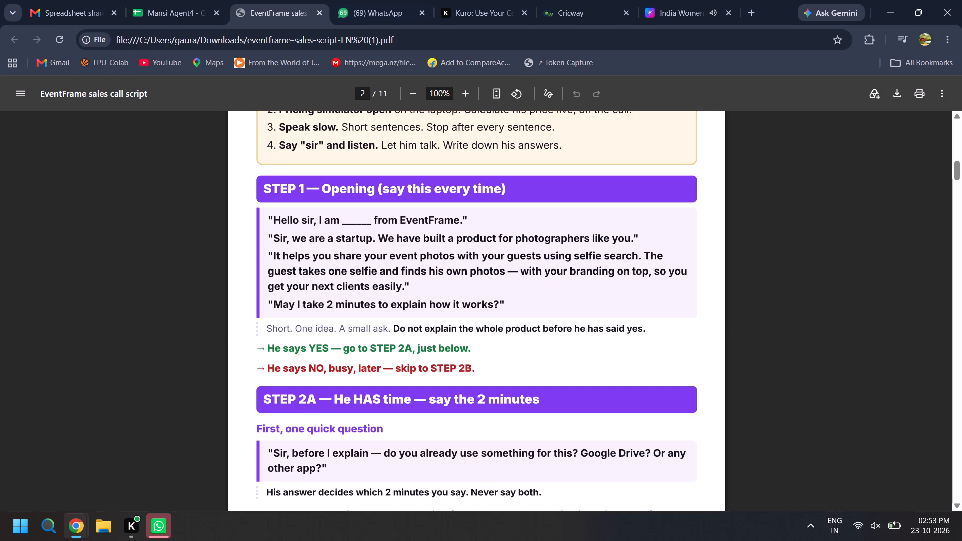
{"action": "left_click_drag", "start_coordinate": [317, 222], "coordinate": [420, 220]}
{"action": "left_click_drag", "start_coordinate": [420, 220], "coordinate": [502, 210]}
{"action": "left_click", "coordinate": [502, 210]}
{"action": "left_click_drag", "start_coordinate": [502, 210], "coordinate": [286, 261]}
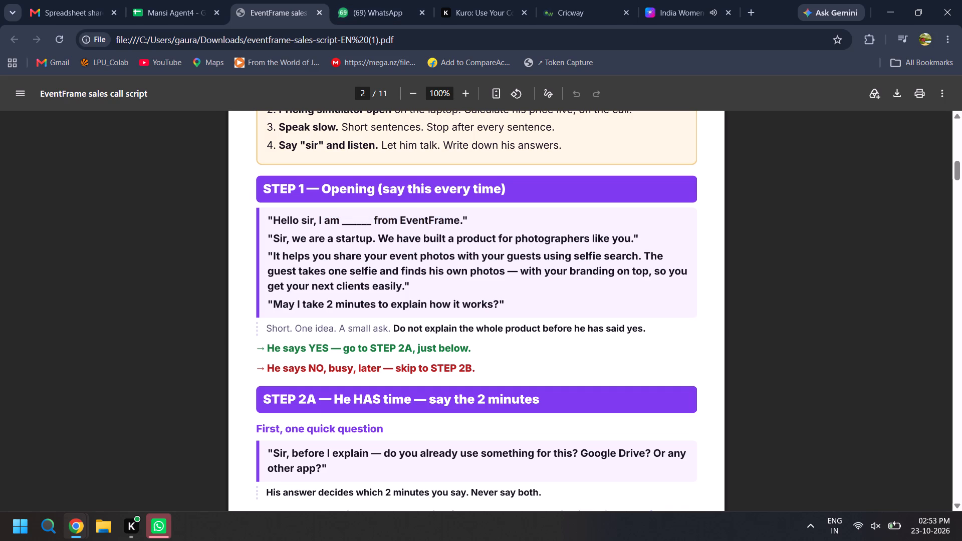
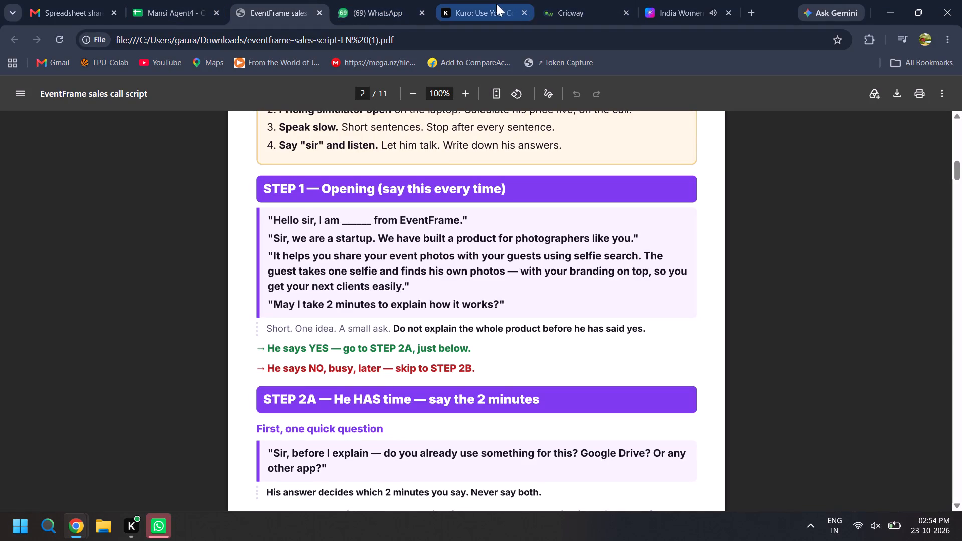
Move the EventFrame sales call script tab ahead of the Mansi Agent4 spreadsheet tab.
{"action": "left_click_drag", "start_coordinate": [255, 10], "coordinate": [150, 4]}
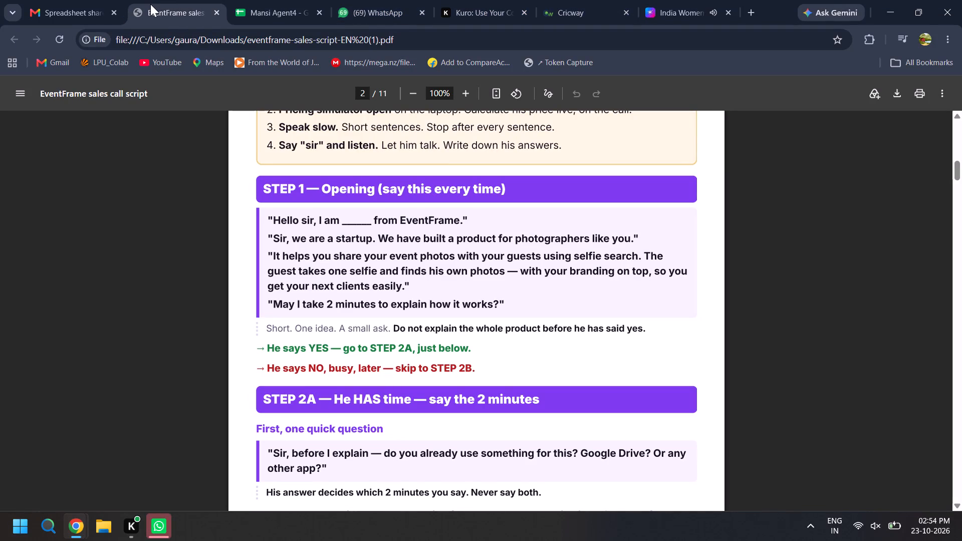
In the Mansi Agent4 spreadsheet, set the status of Absolute Wedding Studio in row 7 to Not interested.
{"action": "left_click", "coordinate": [268, 11]}
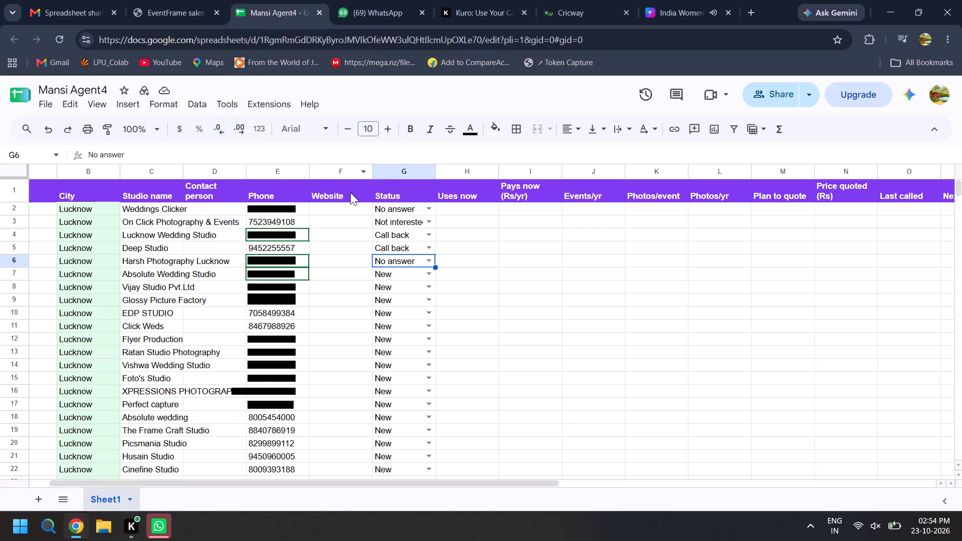
{"action": "left_click", "coordinate": [383, 274]}
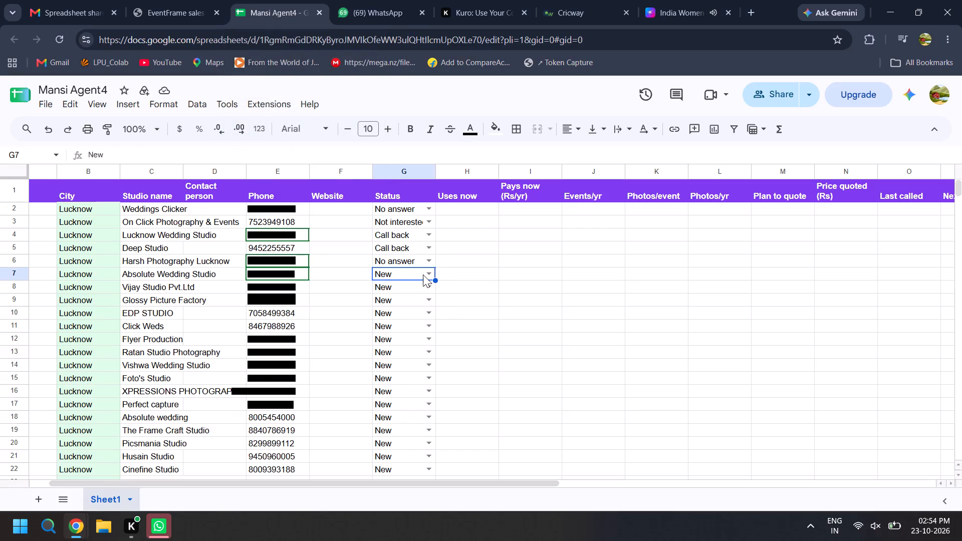
{"action": "left_click", "coordinate": [424, 272]}
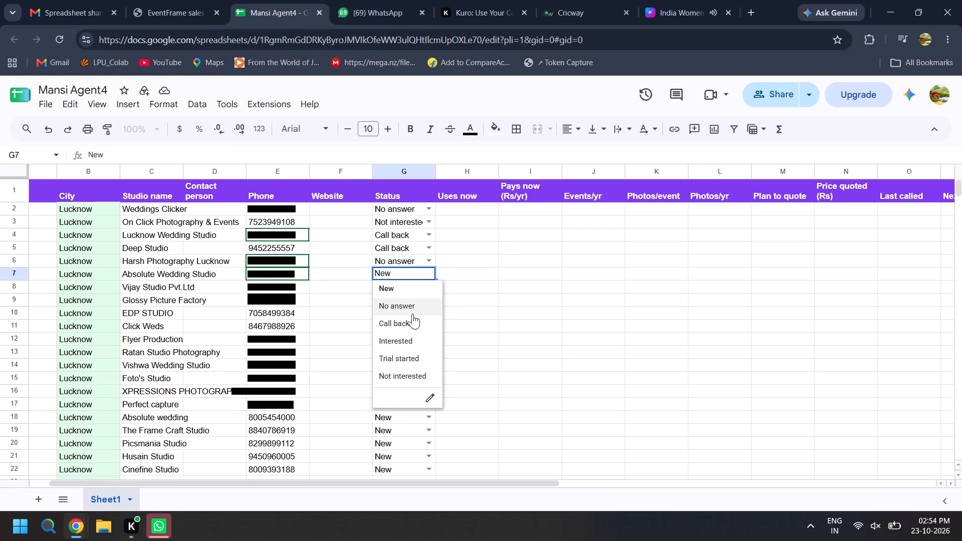
{"action": "left_click", "coordinate": [406, 374]}
{"action": "scroll", "coordinate": [308, 295], "scroll_direction": "right", "scroll_amount": 1}
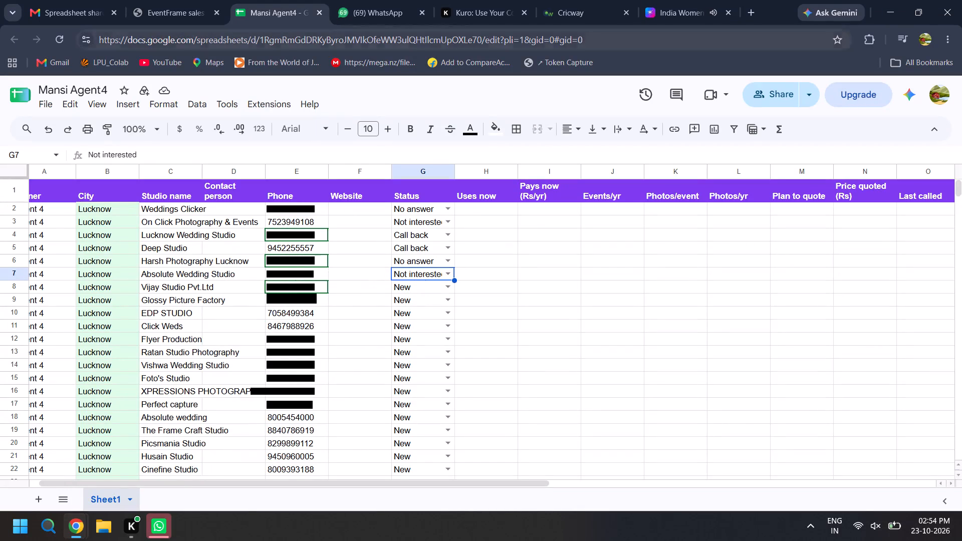
Consult the script's STEP 1 opening, and in the spreadsheet set the status of Vijay Studio Pvt.Ltd in row 8 to Not interested.
{"action": "left_click", "coordinate": [188, 6]}
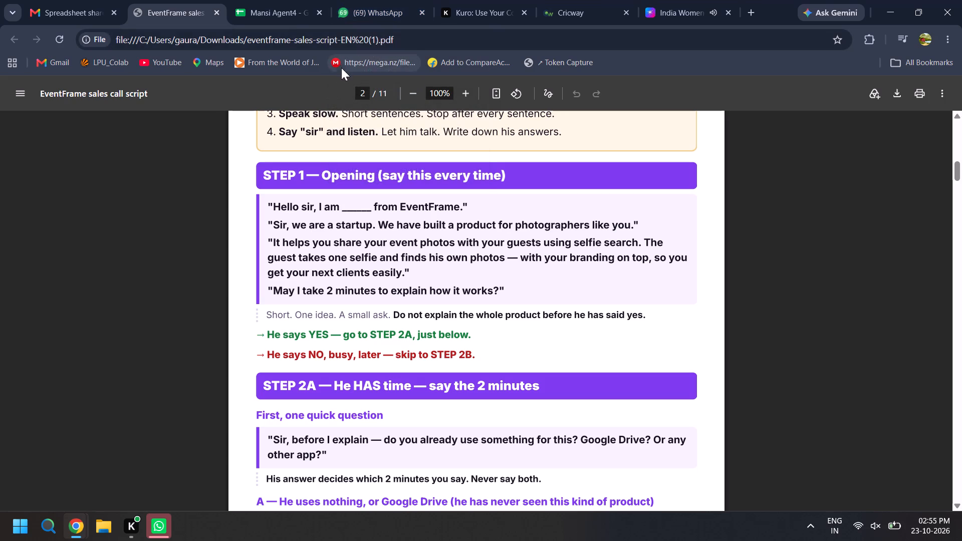
{"action": "left_click", "coordinate": [280, 7]}
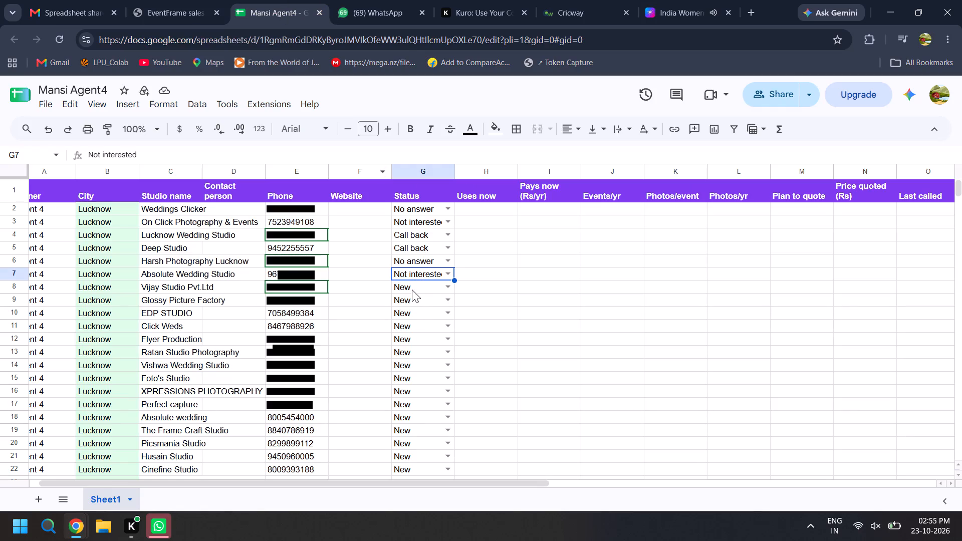
{"action": "left_click", "coordinate": [411, 287]}
{"action": "left_click", "coordinate": [449, 286]}
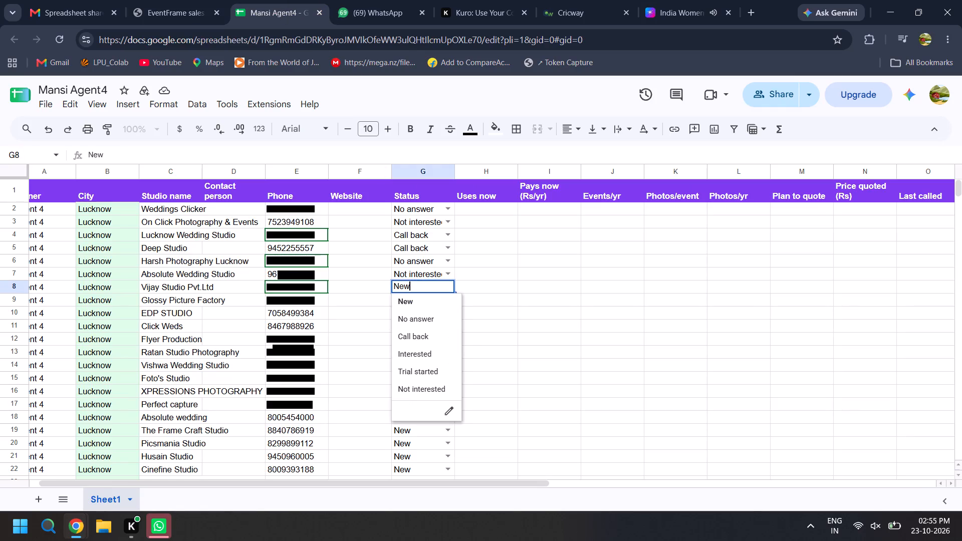
{"action": "left_click", "coordinate": [423, 389]}
{"action": "scroll", "coordinate": [404, 286], "scroll_direction": "right", "scroll_amount": 1}
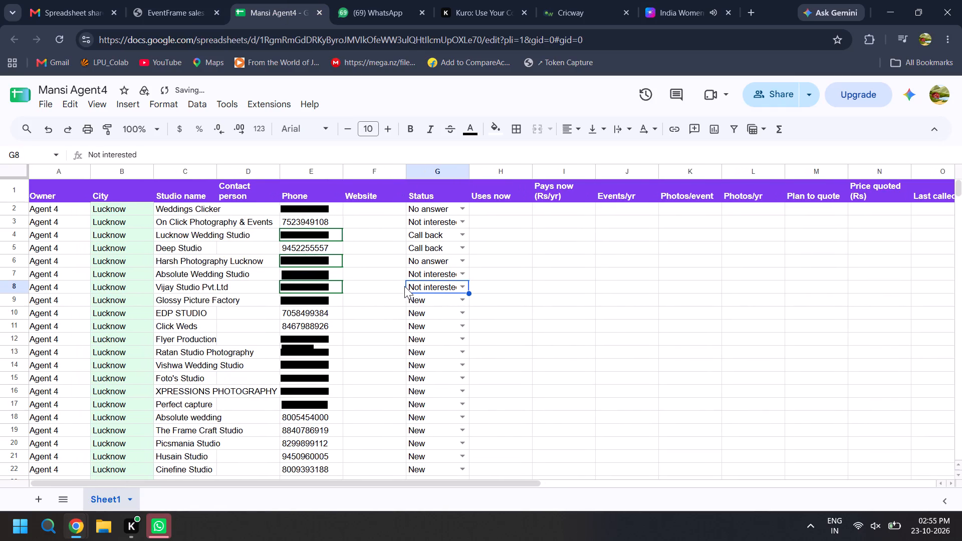
{"action": "scroll", "coordinate": [404, 286], "scroll_direction": "right", "scroll_amount": 1}
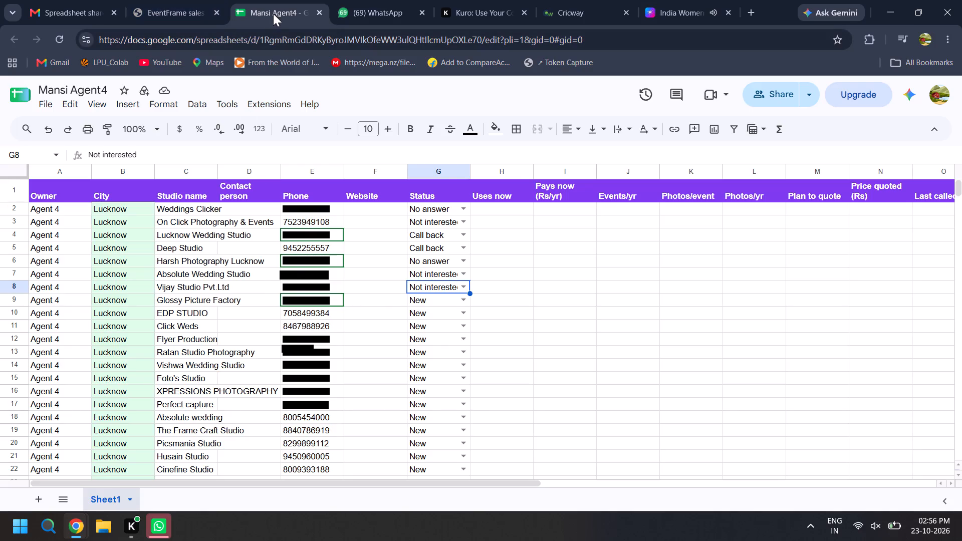
Consult the script's opening lines, and in the spreadsheet set the status of Glossy Picture Factory in row 9 to No answer.
{"action": "left_click", "coordinate": [185, 7]}
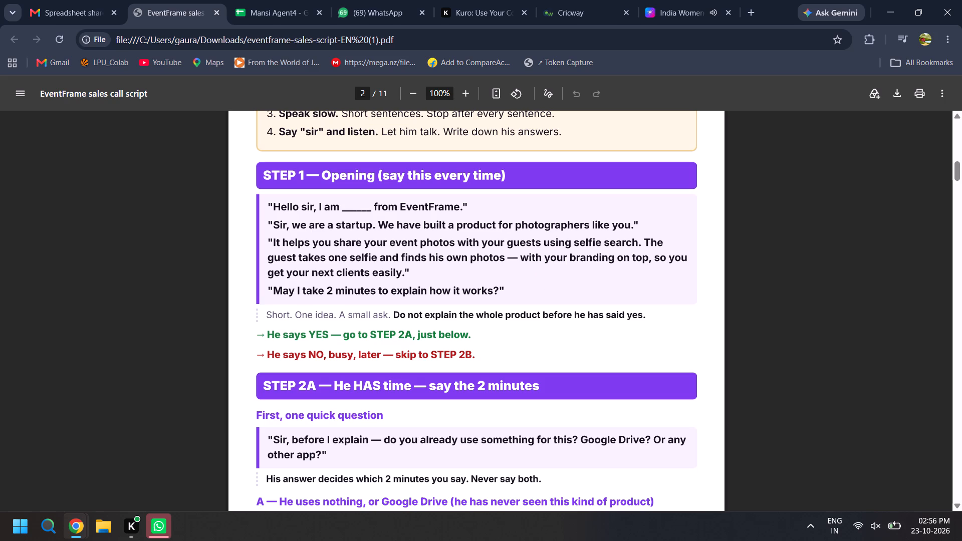
{"action": "left_click", "coordinate": [181, 3]}
{"action": "left_click", "coordinate": [258, 11]}
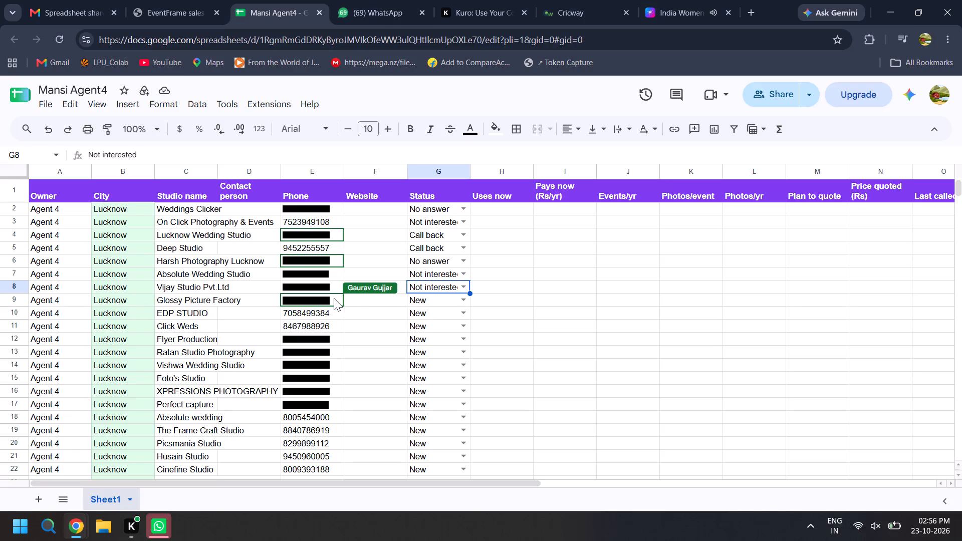
{"action": "left_click", "coordinate": [446, 300]}
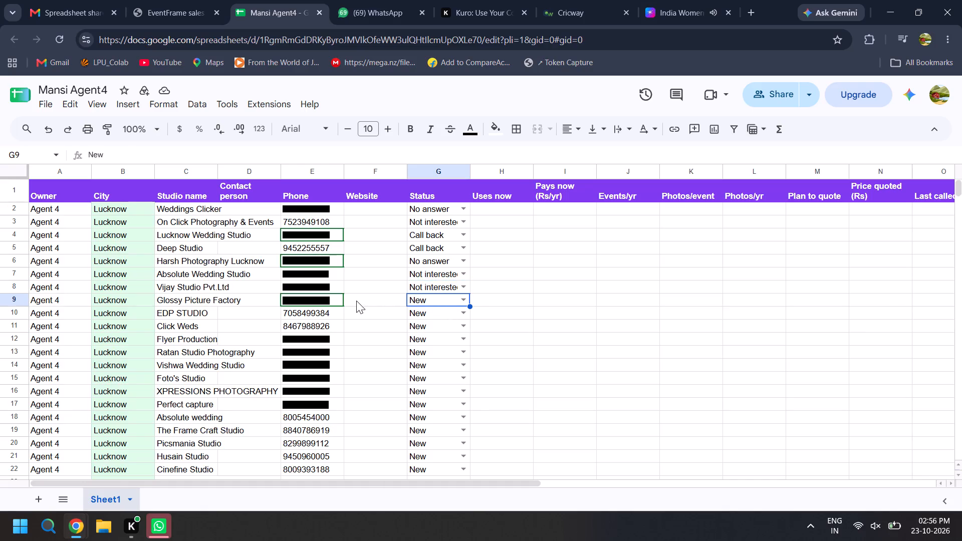
{"action": "left_click", "coordinate": [468, 301]}
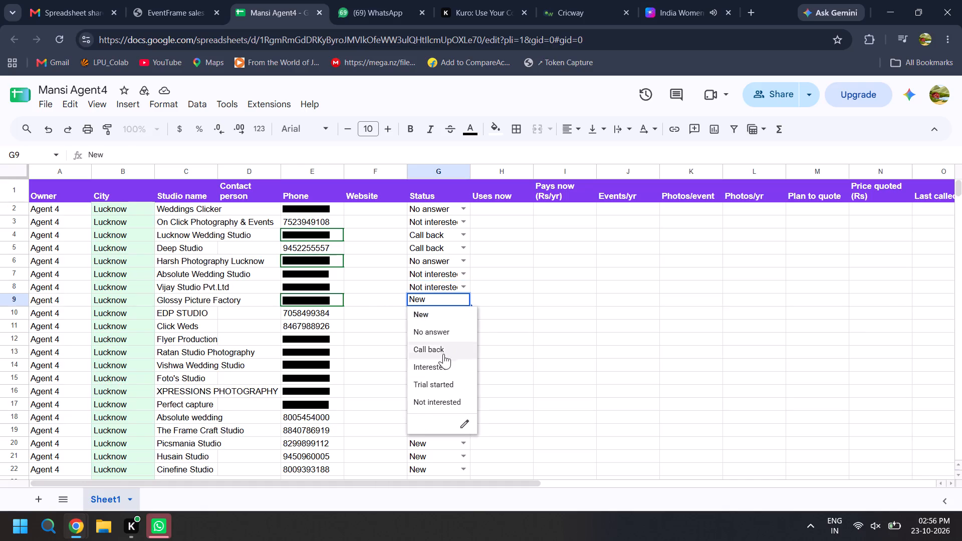
{"action": "left_click", "coordinate": [416, 329]}
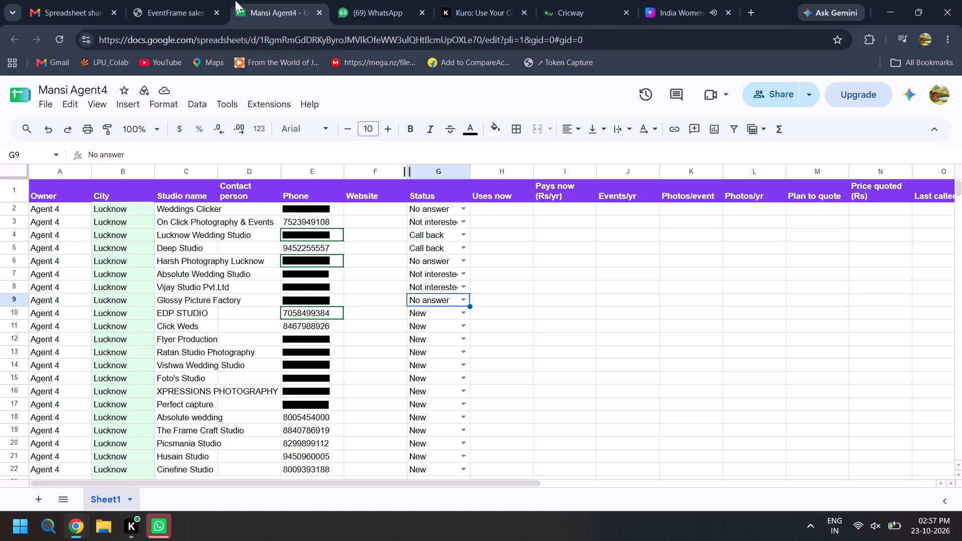
Check the sales call script, and in the spreadsheet set the status of EDP STUDIO in row 10 to No answer.
{"action": "left_click", "coordinate": [171, 0]}
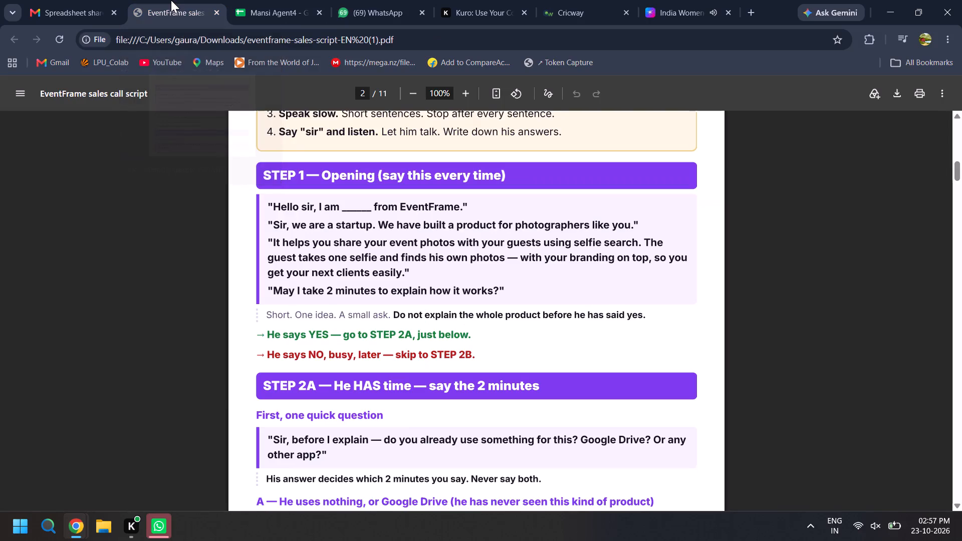
{"action": "left_click", "coordinate": [267, 15]}
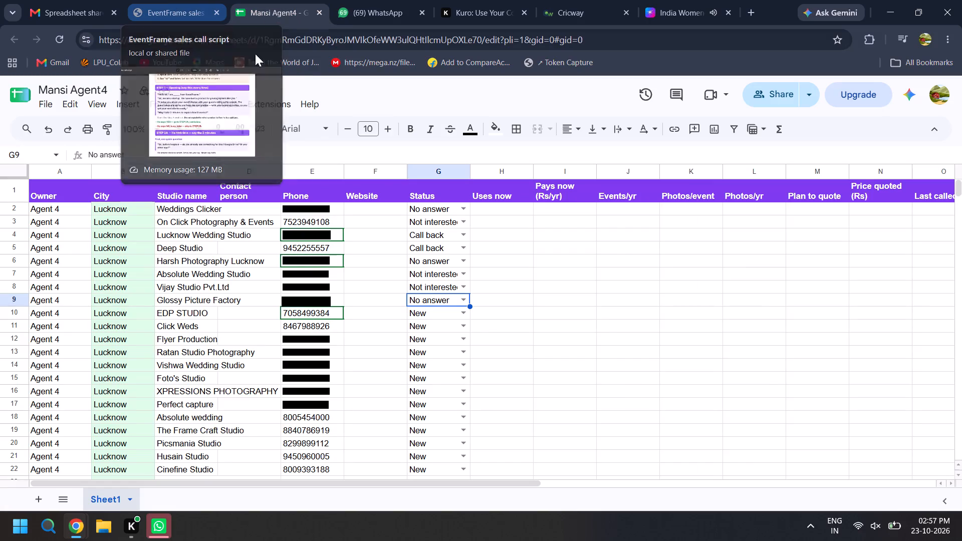
{"action": "left_click", "coordinate": [425, 310]}
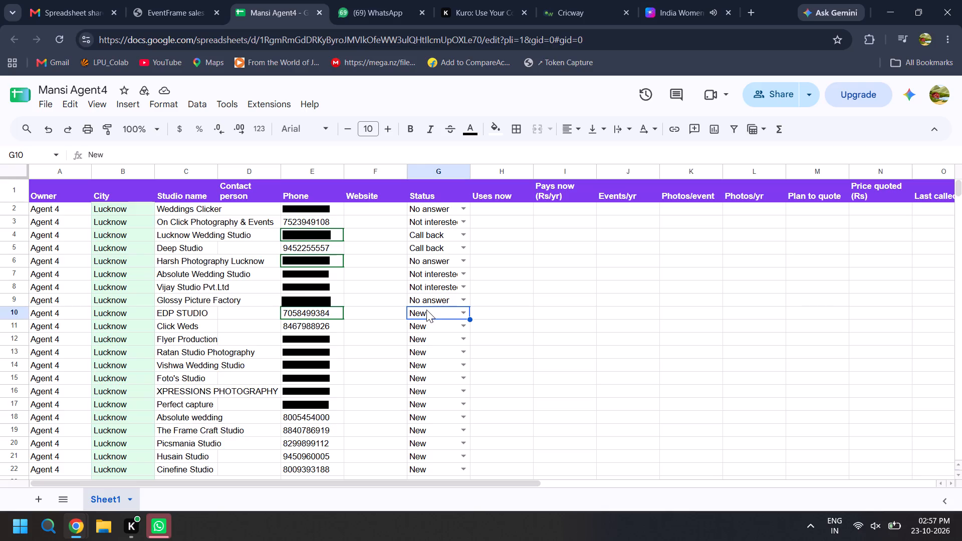
{"action": "left_click", "coordinate": [431, 314]}
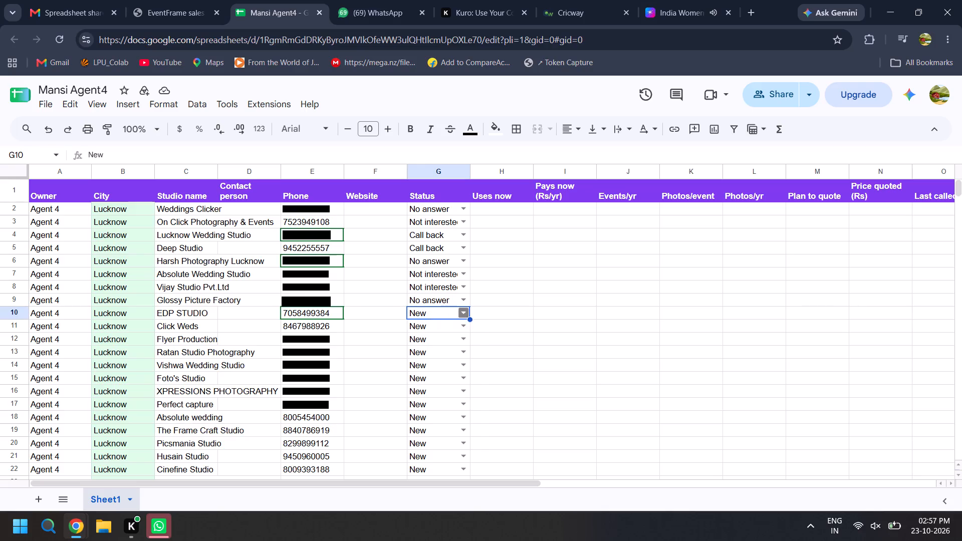
{"action": "left_click", "coordinate": [464, 313]}
{"action": "left_click", "coordinate": [445, 343]}
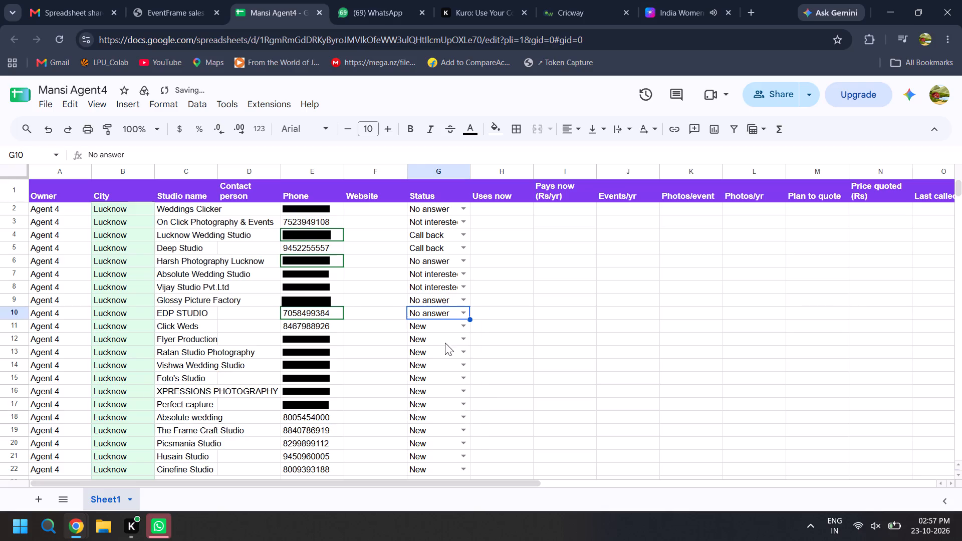
{"action": "scroll", "coordinate": [292, 307], "scroll_direction": "right", "scroll_amount": 1}
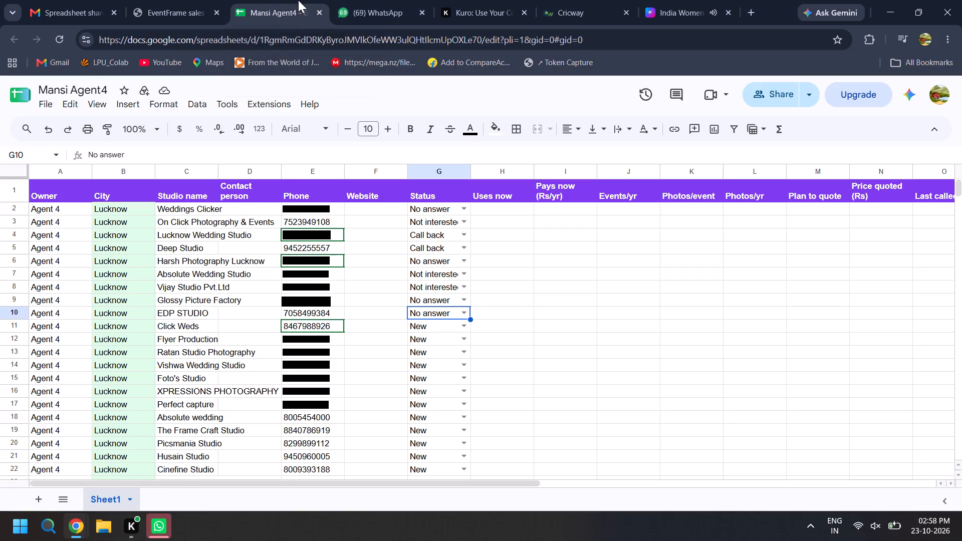
Read the script's STEP 1 and STEP 2A sections, and set the status of Click Weds in row 11 of the spreadsheet to Not interested.
{"action": "left_click", "coordinate": [188, 9]}
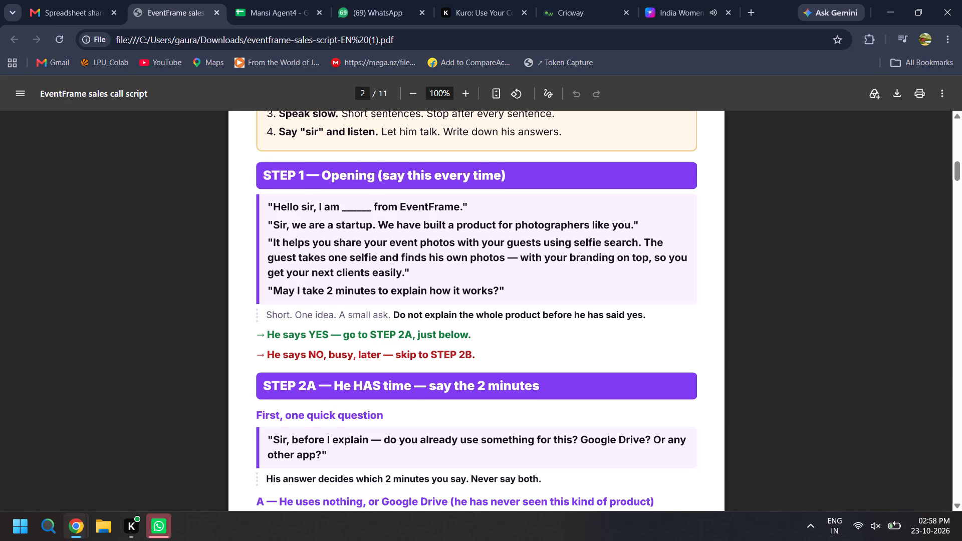
{"action": "scroll", "coordinate": [348, 296], "scroll_direction": "down", "scroll_amount": 1}
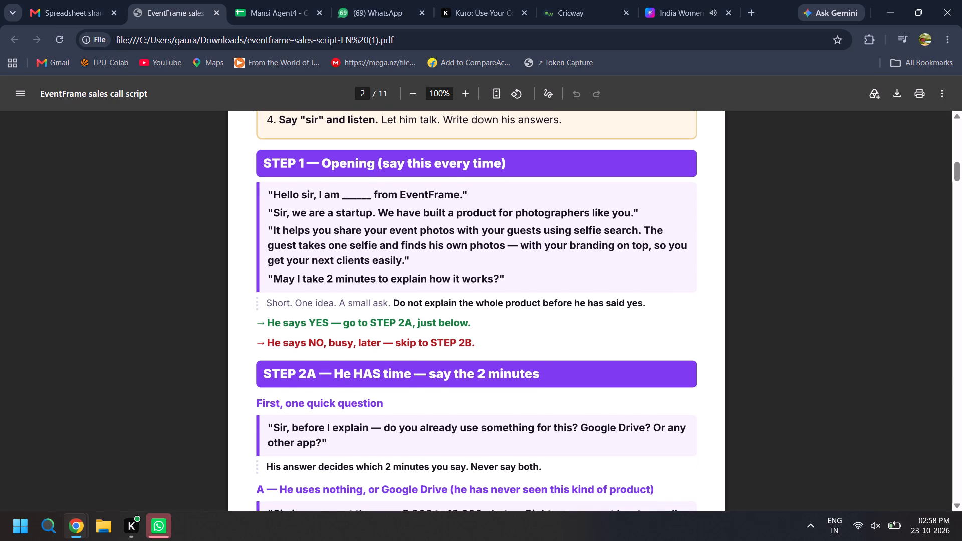
{"action": "scroll", "coordinate": [337, 293], "scroll_direction": "down", "scroll_amount": 1}
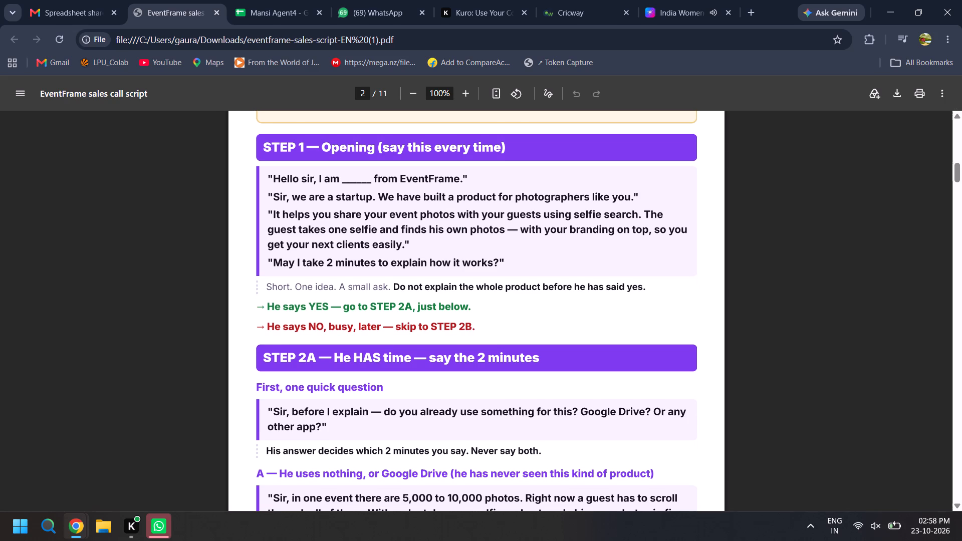
{"action": "scroll", "coordinate": [400, 290], "scroll_direction": "down", "scroll_amount": 1}
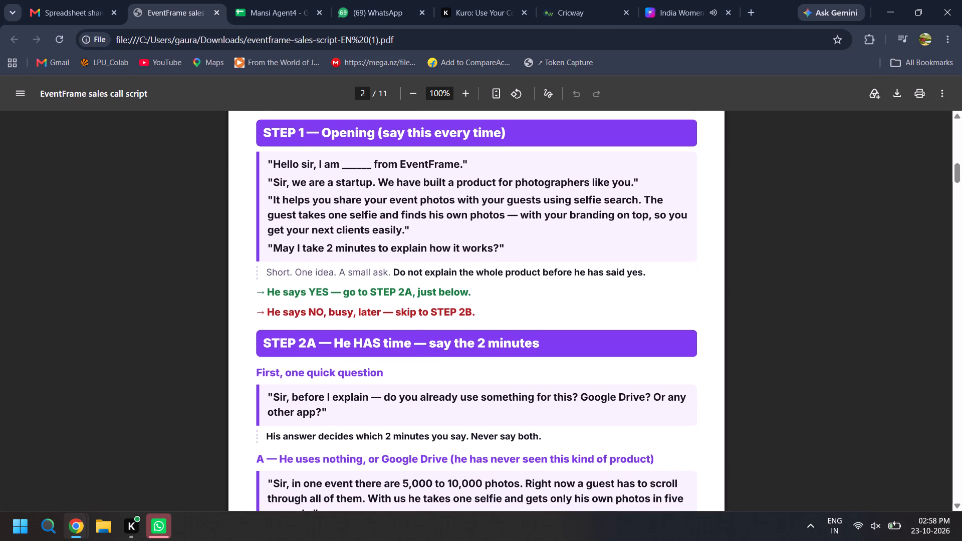
{"action": "scroll", "coordinate": [385, 291], "scroll_direction": "down", "scroll_amount": 1}
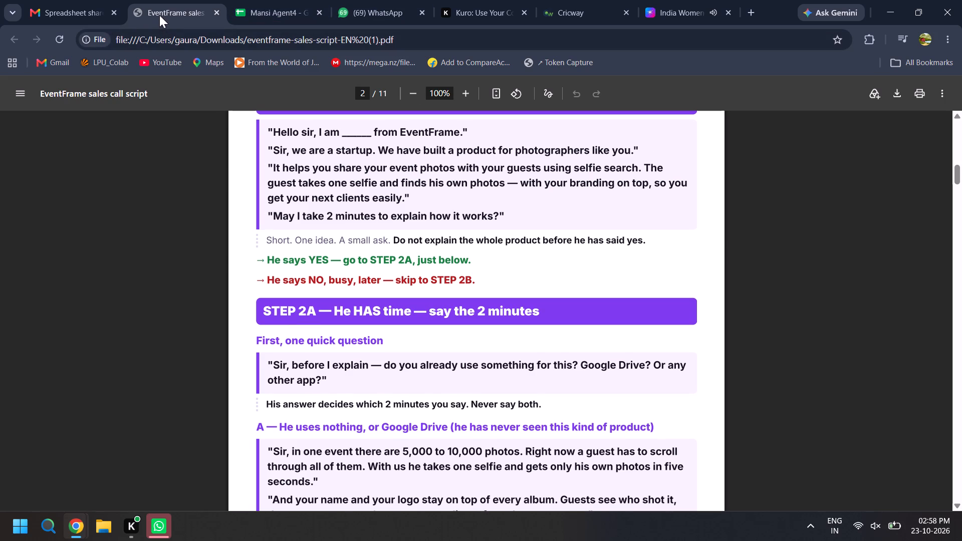
{"action": "left_click", "coordinate": [265, 10]}
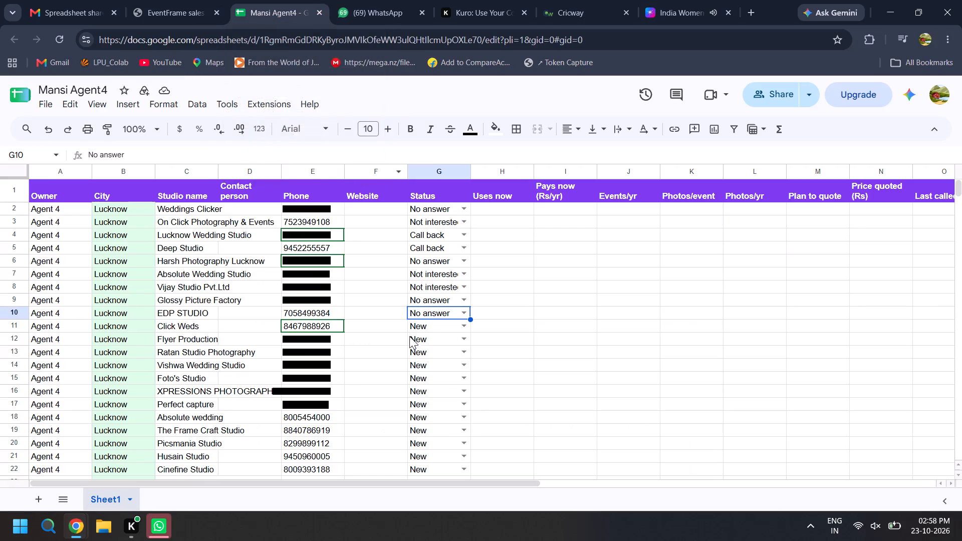
{"action": "left_click", "coordinate": [422, 324]}
{"action": "left_click", "coordinate": [455, 325]}
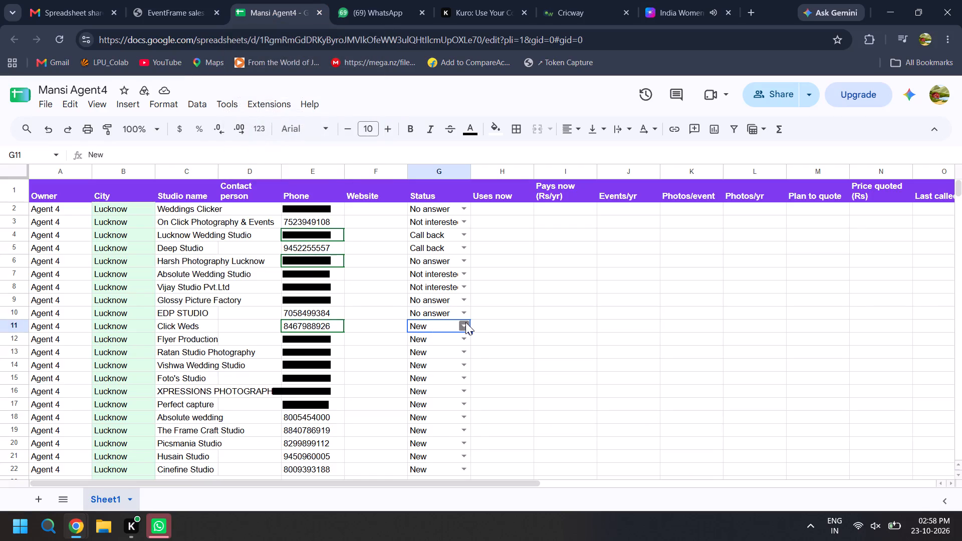
{"action": "left_click", "coordinate": [465, 322]}
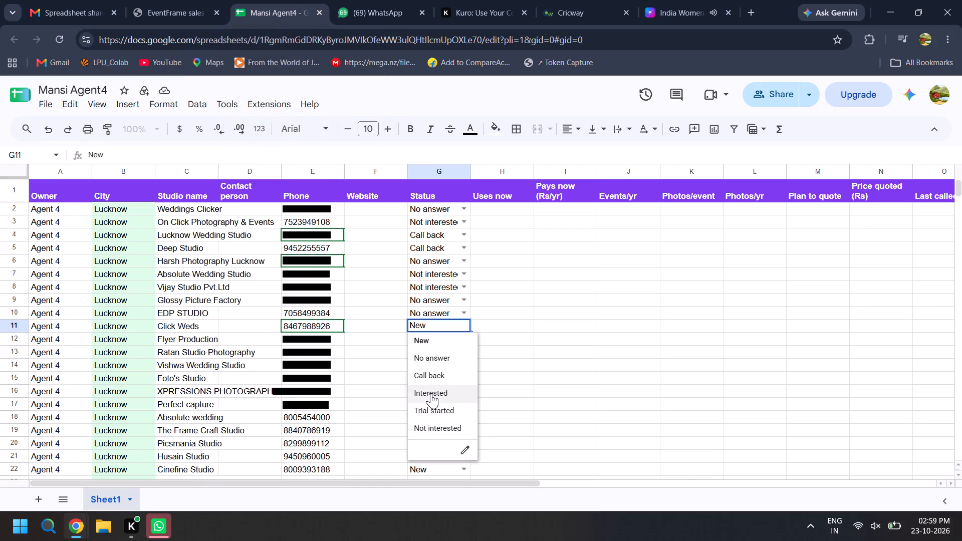
{"action": "left_click", "coordinate": [426, 428]}
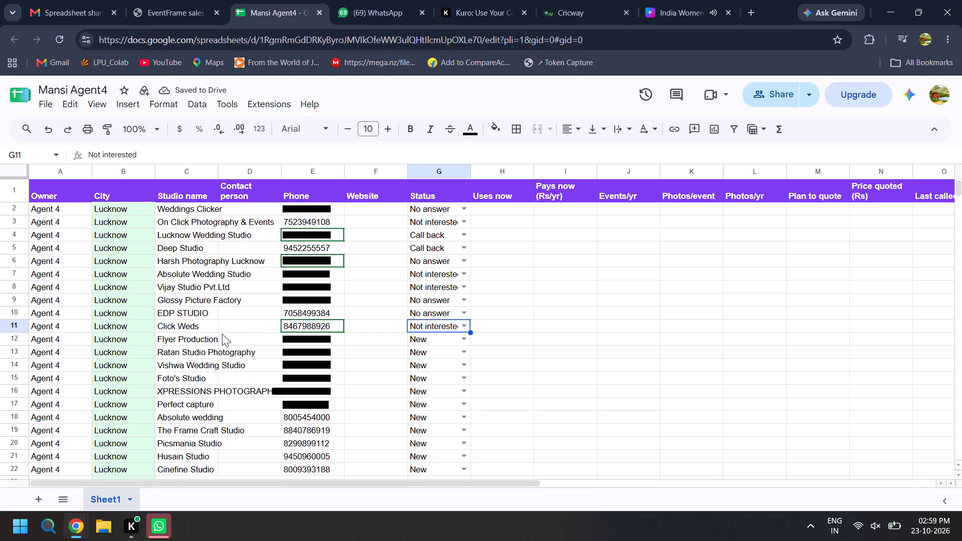
Switch to the sales call script PDF and read the STEP 1 opening and STEP 2A question on page 2.
{"action": "scroll", "coordinate": [222, 334], "scroll_direction": "down", "scroll_amount": 1}
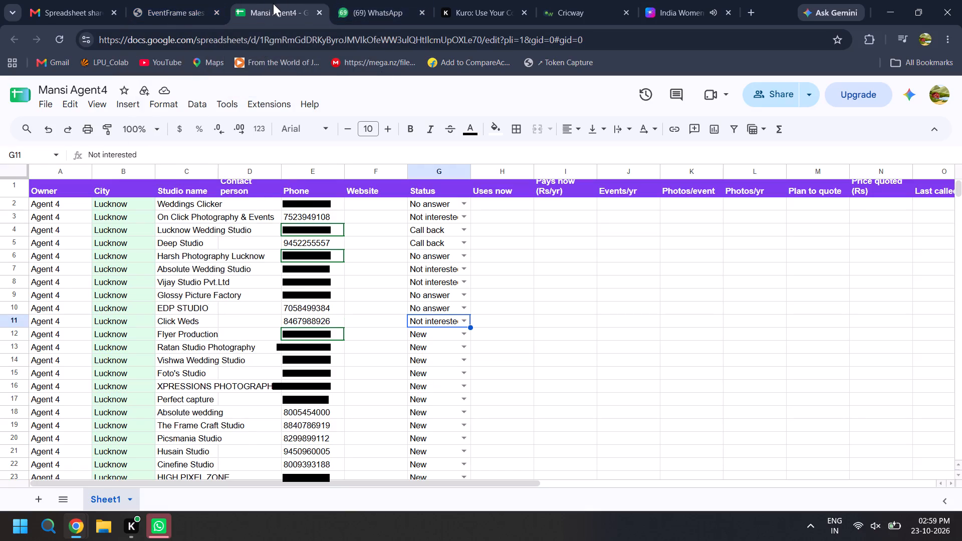
{"action": "left_click", "coordinate": [176, 9]}
{"action": "scroll", "coordinate": [438, 325], "scroll_direction": "up", "scroll_amount": 1}
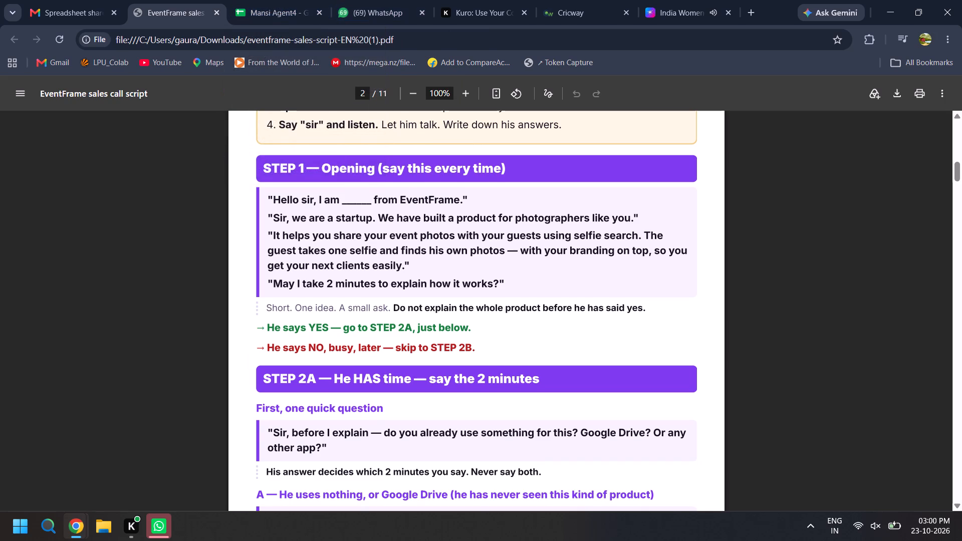
{"action": "scroll", "coordinate": [435, 386], "scroll_direction": "down", "scroll_amount": 1}
{"action": "scroll", "coordinate": [385, 365], "scroll_direction": "down", "scroll_amount": 1}
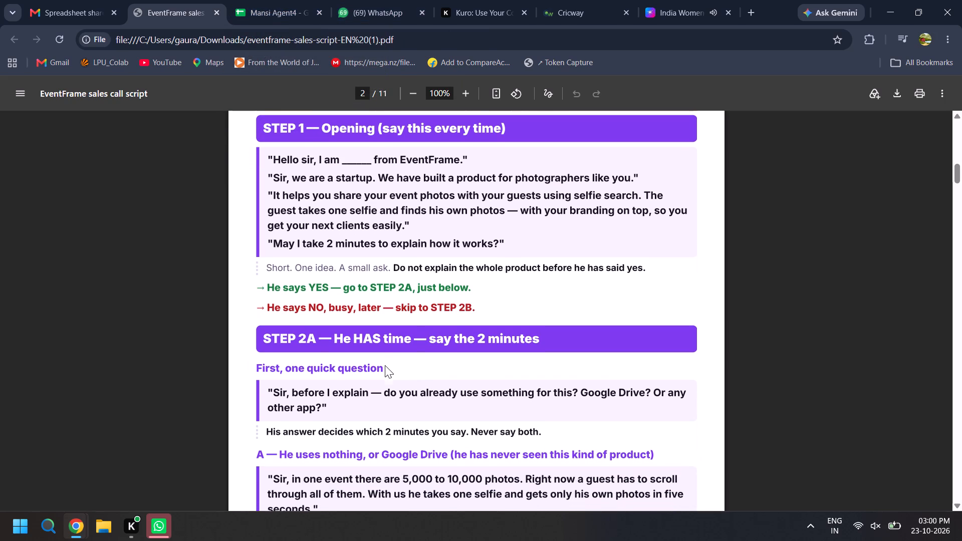
{"action": "scroll", "coordinate": [385, 365], "scroll_direction": "down", "scroll_amount": 1}
{"action": "scroll", "coordinate": [335, 369], "scroll_direction": "down", "scroll_amount": 2}
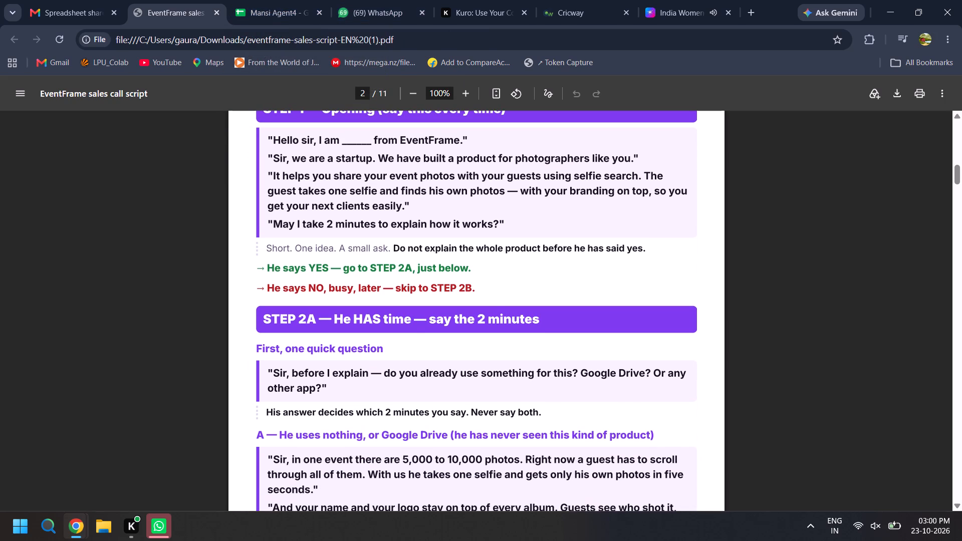
Read the script's STEP 2A section, and in the spreadsheet set the status of Flyer Production in row 12 to Not interested.
{"action": "scroll", "coordinate": [310, 368], "scroll_direction": "down", "scroll_amount": 1}
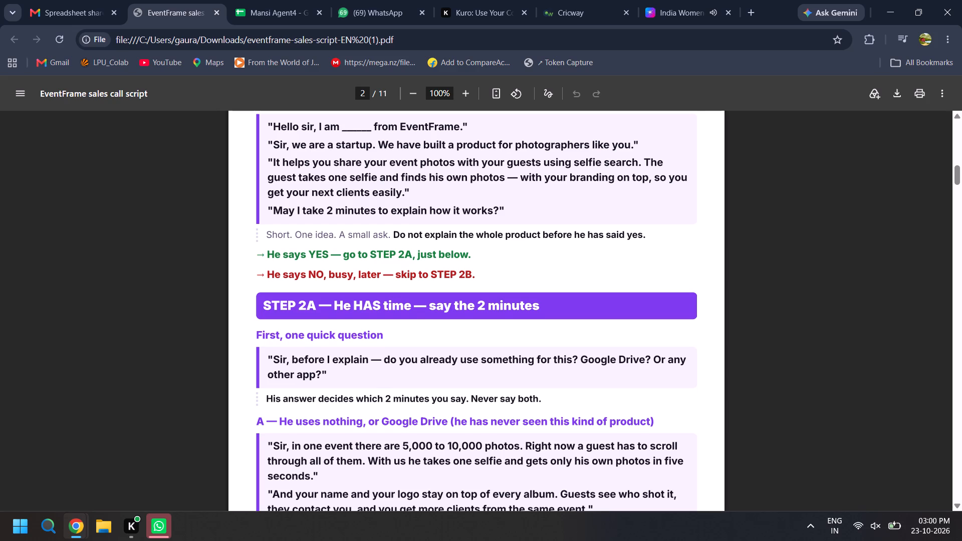
{"action": "scroll", "coordinate": [394, 387], "scroll_direction": "down", "scroll_amount": 1}
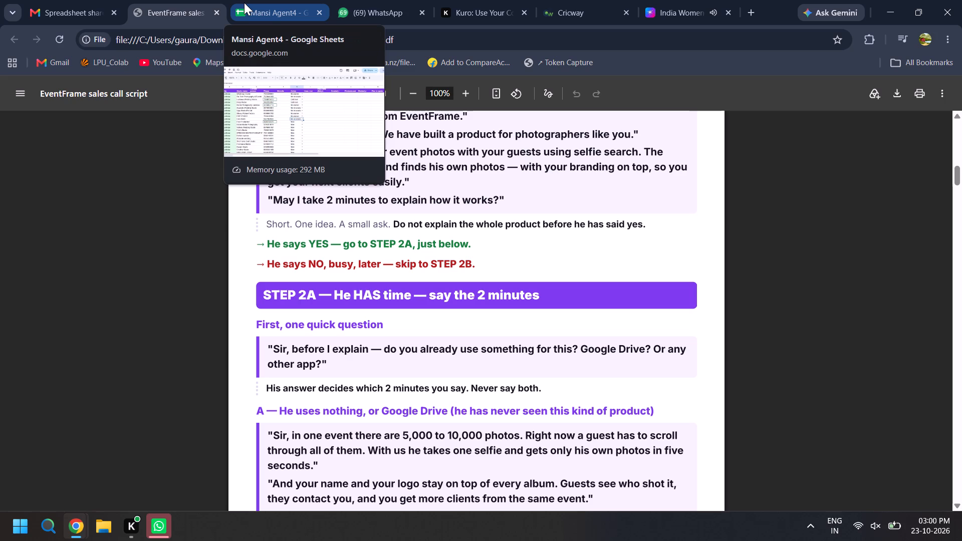
{"action": "left_click", "coordinate": [275, 2]}
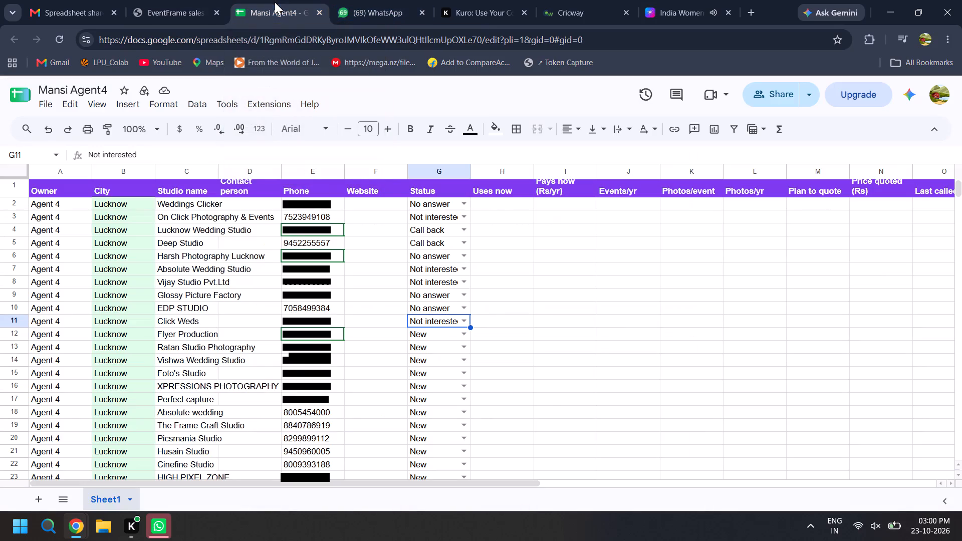
{"action": "left_click", "coordinate": [448, 333]}
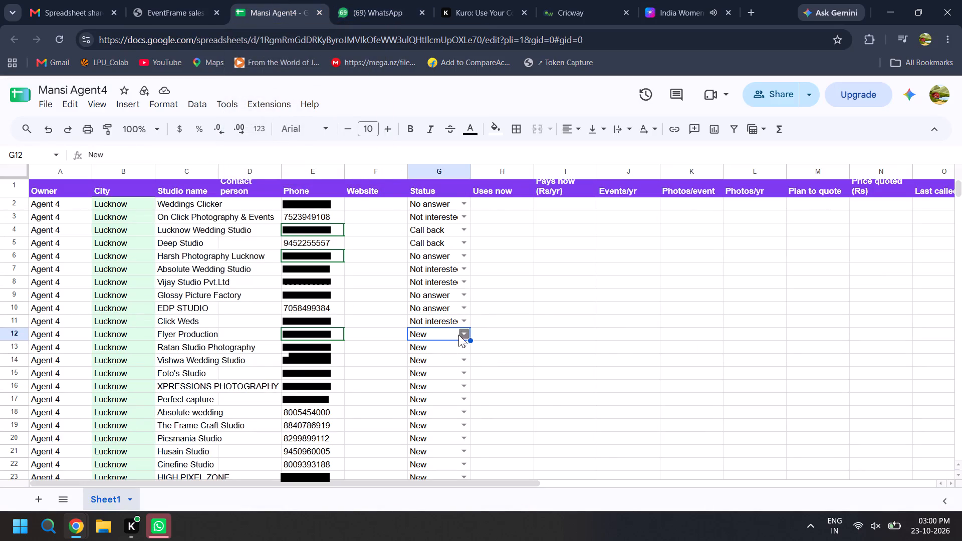
{"action": "left_click", "coordinate": [461, 335]}
{"action": "left_click", "coordinate": [431, 431]}
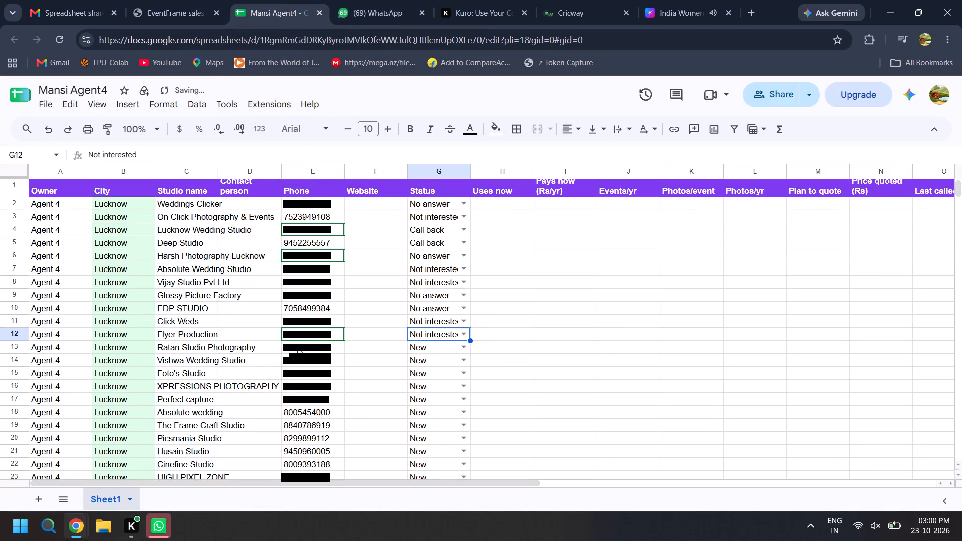
Check the sales call script, and in the spreadsheet set the status of Ratan Studio Photography in row 13 to No answer.
{"action": "scroll", "coordinate": [252, 343], "scroll_direction": "right", "scroll_amount": 1}
{"action": "scroll", "coordinate": [230, 341], "scroll_direction": "down", "scroll_amount": 4}
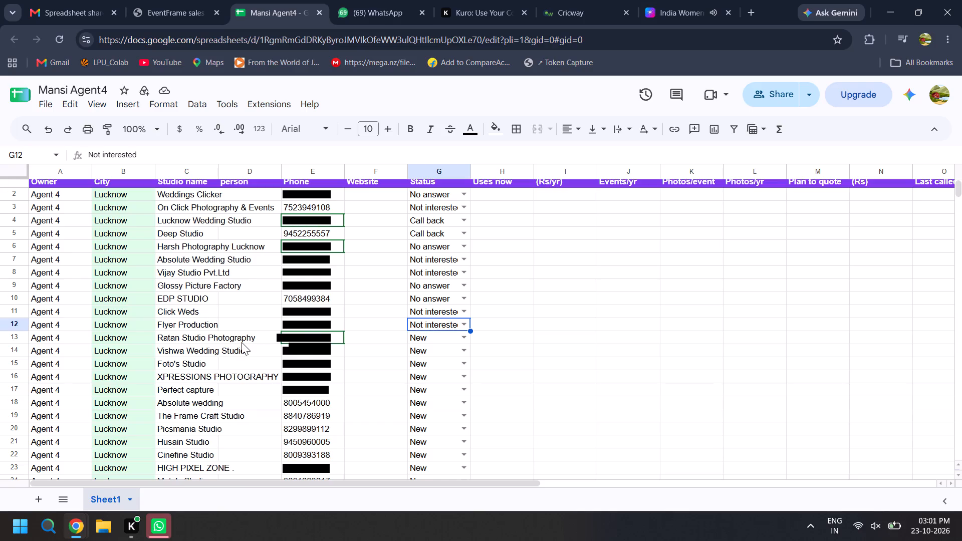
{"action": "left_click", "coordinate": [266, 6]}
{"action": "left_click", "coordinate": [152, 1]}
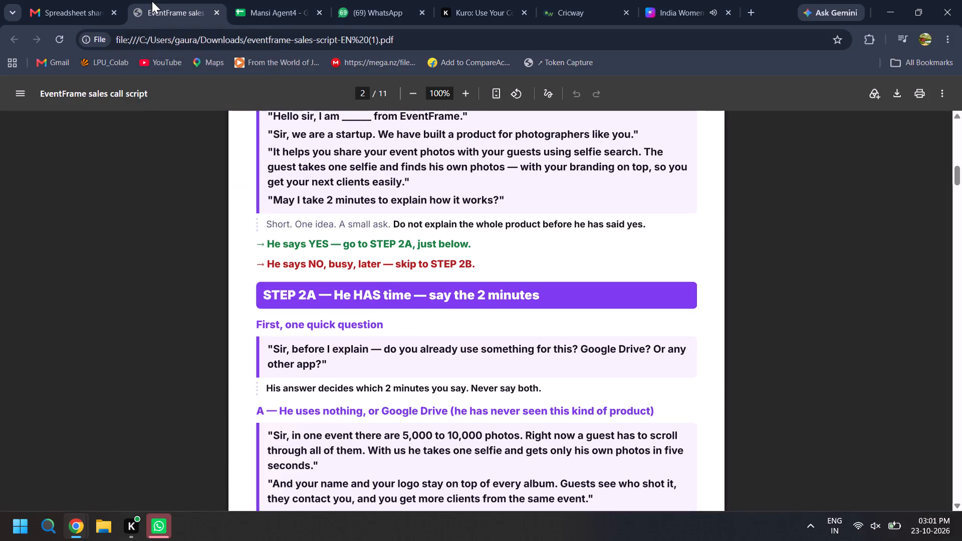
{"action": "left_click", "coordinate": [263, 8]}
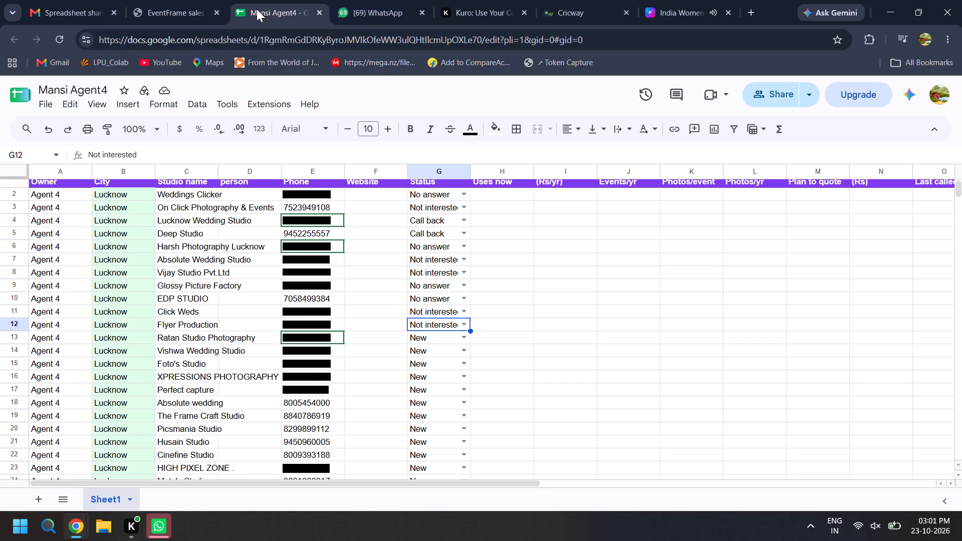
{"action": "left_click", "coordinate": [257, 9]}
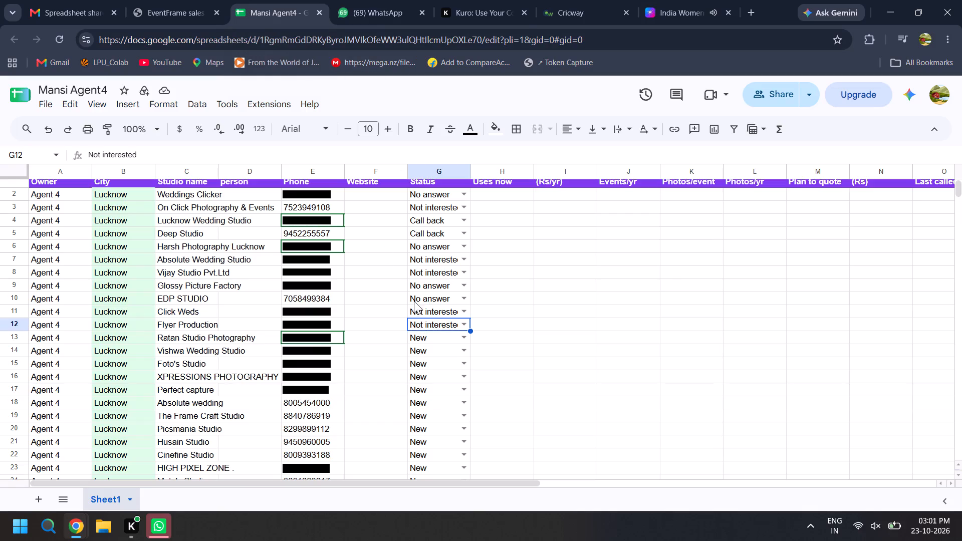
{"action": "left_click", "coordinate": [430, 334]}
{"action": "left_click", "coordinate": [468, 342]}
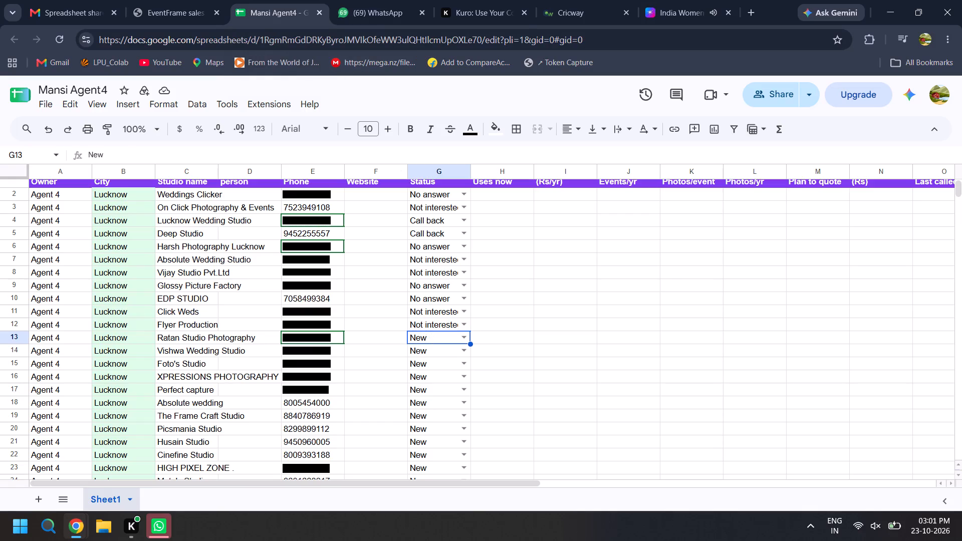
{"action": "left_click", "coordinate": [466, 341]}
{"action": "left_click", "coordinate": [454, 364]}
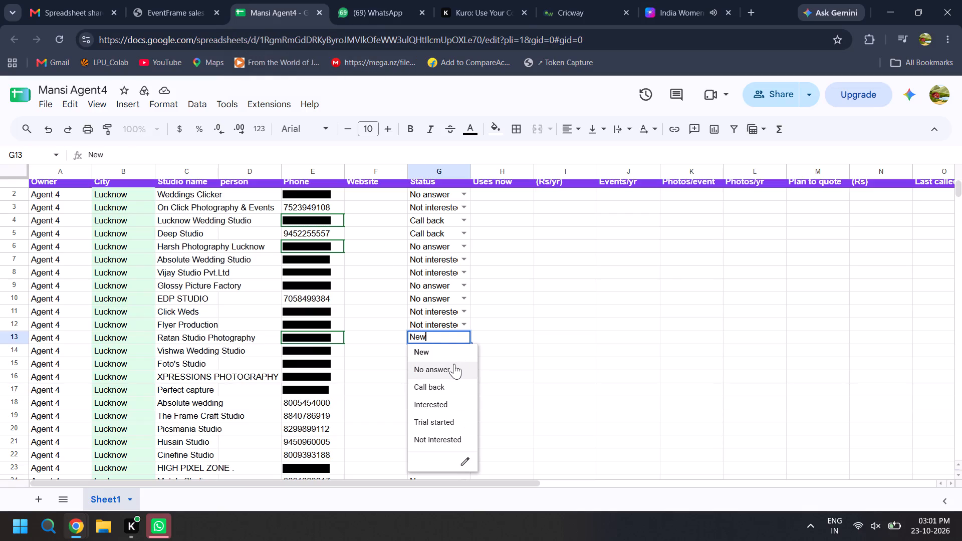
{"action": "scroll", "coordinate": [318, 351], "scroll_direction": "right", "scroll_amount": 1}
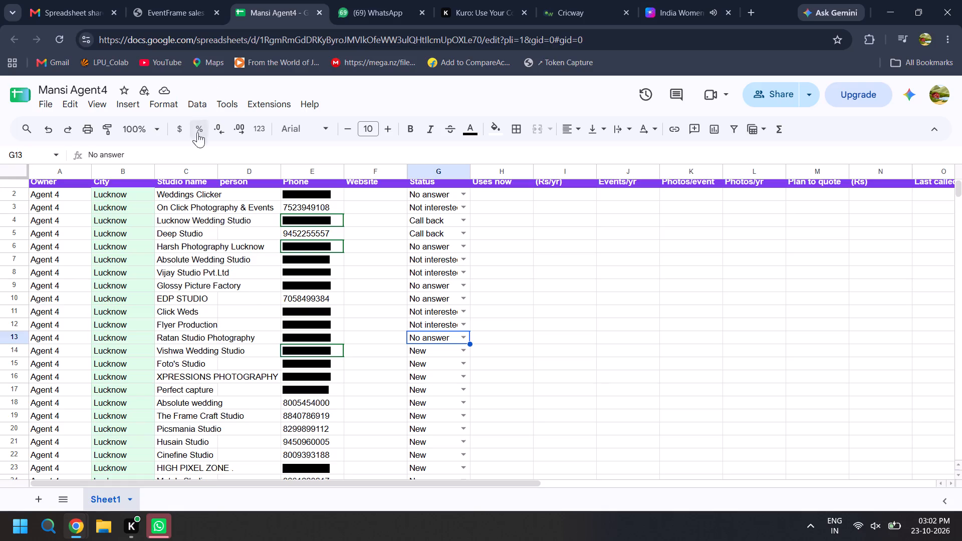
Reread the script's STEP 1 opening on page 2, and in the spreadsheet set the status of Ratan Studio Photography in row 13 to Call back.
{"action": "left_click", "coordinate": [255, 11]}
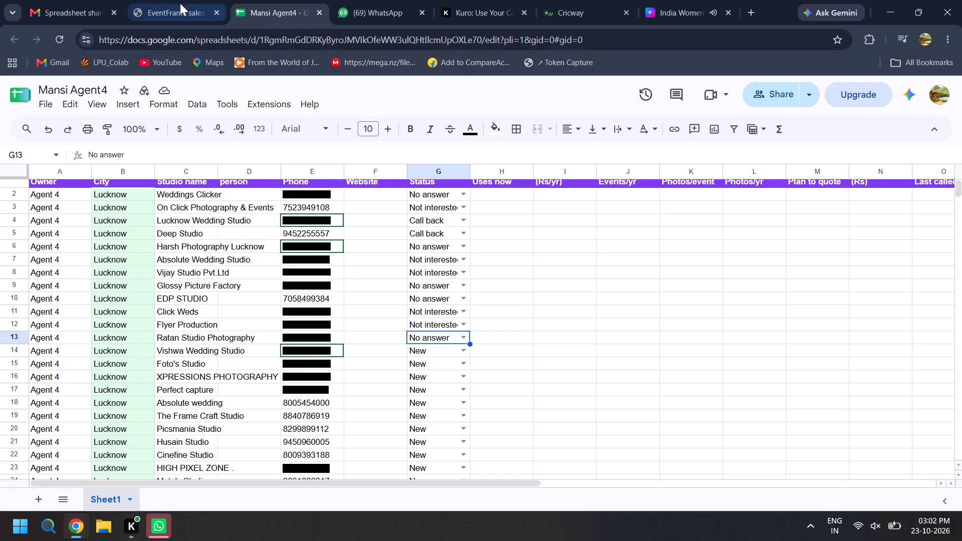
{"action": "left_click", "coordinate": [151, 1]}
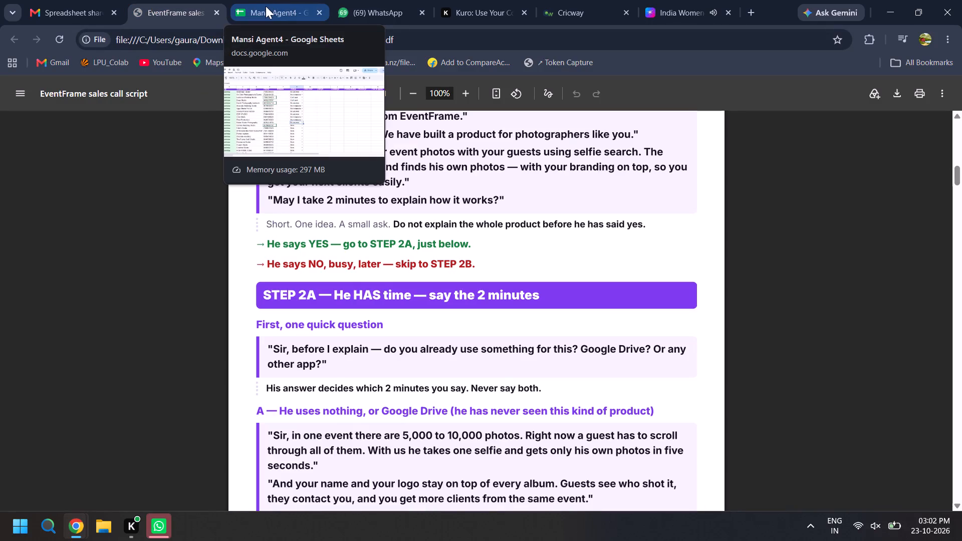
{"action": "scroll", "coordinate": [338, 223], "scroll_direction": "up", "scroll_amount": 1}
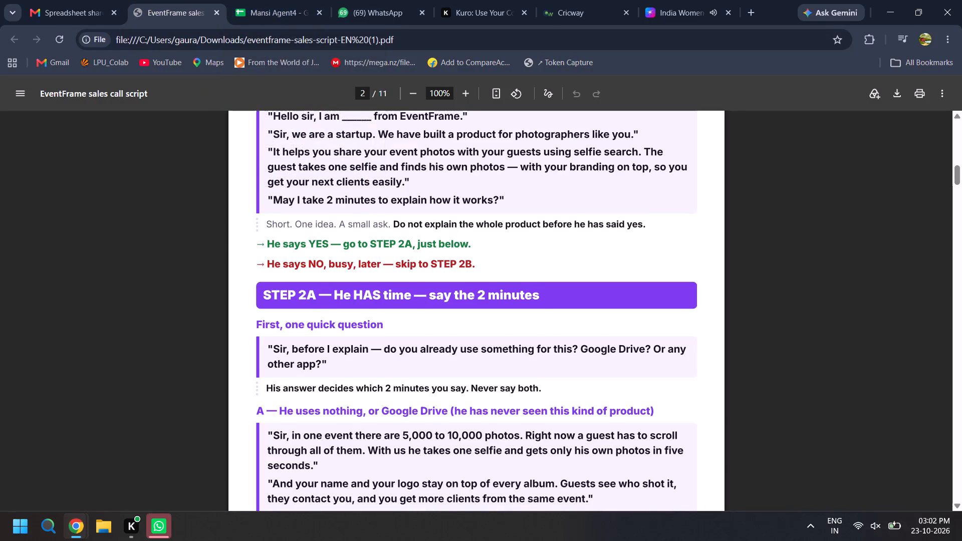
{"action": "scroll", "coordinate": [338, 223], "scroll_direction": "up", "scroll_amount": 1}
{"action": "scroll", "coordinate": [294, 222], "scroll_direction": "up", "scroll_amount": 1}
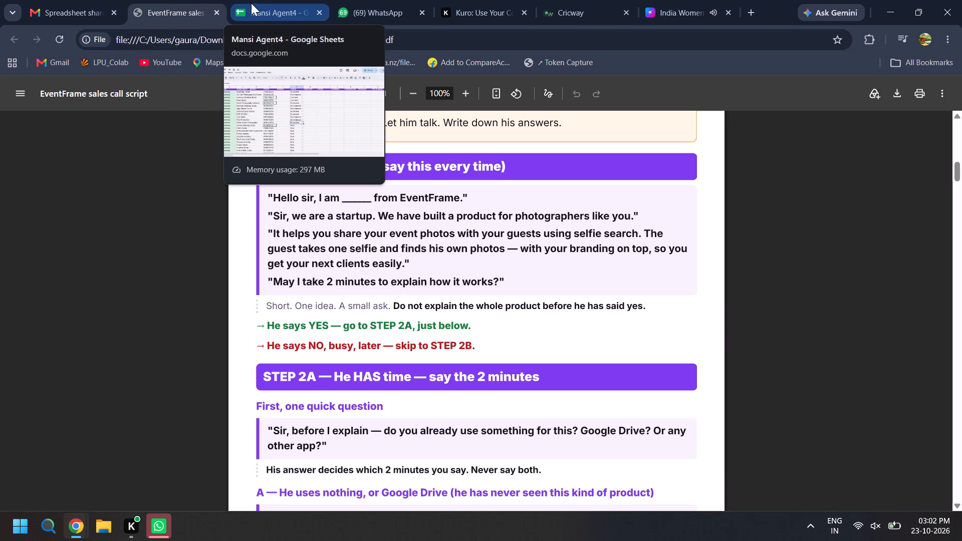
{"action": "left_click", "coordinate": [270, 10]}
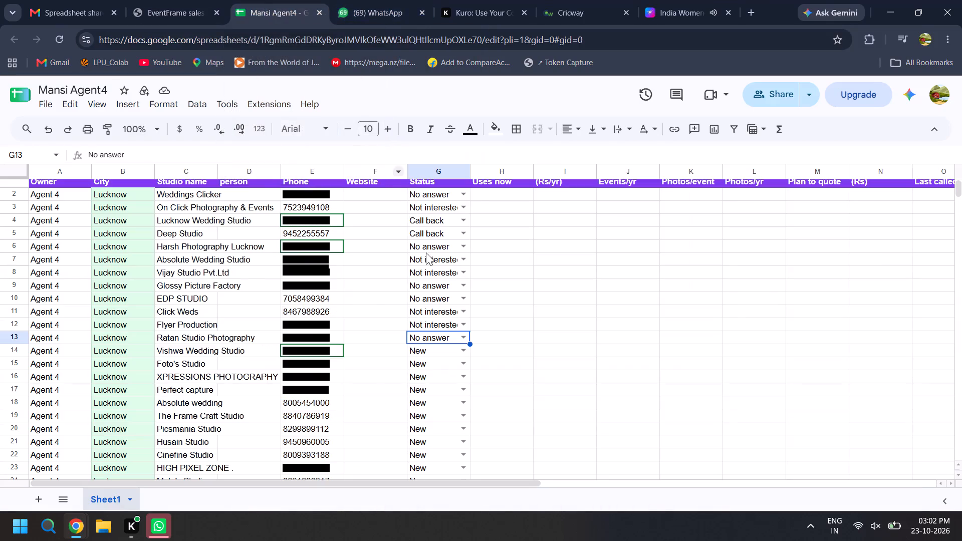
{"action": "left_click", "coordinate": [461, 336]}
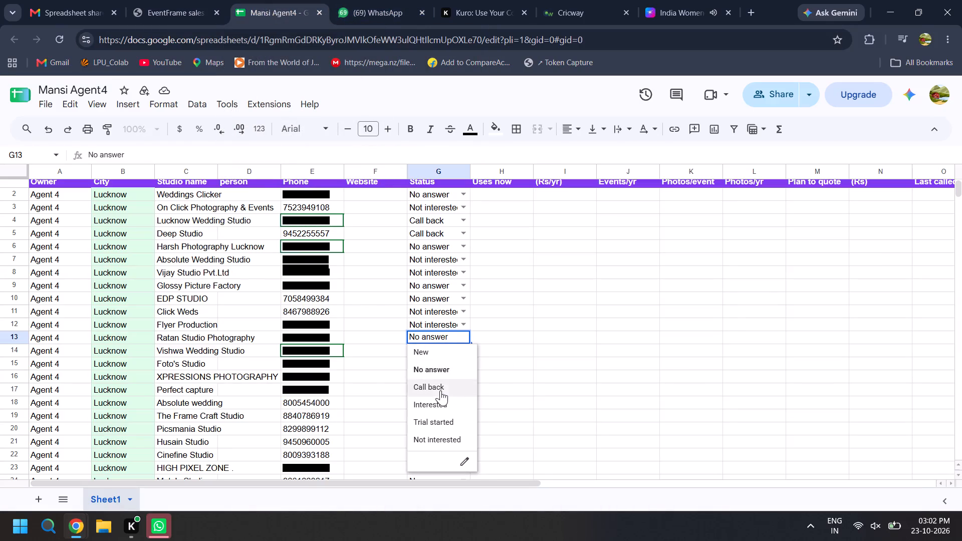
{"action": "left_click", "coordinate": [438, 388]}
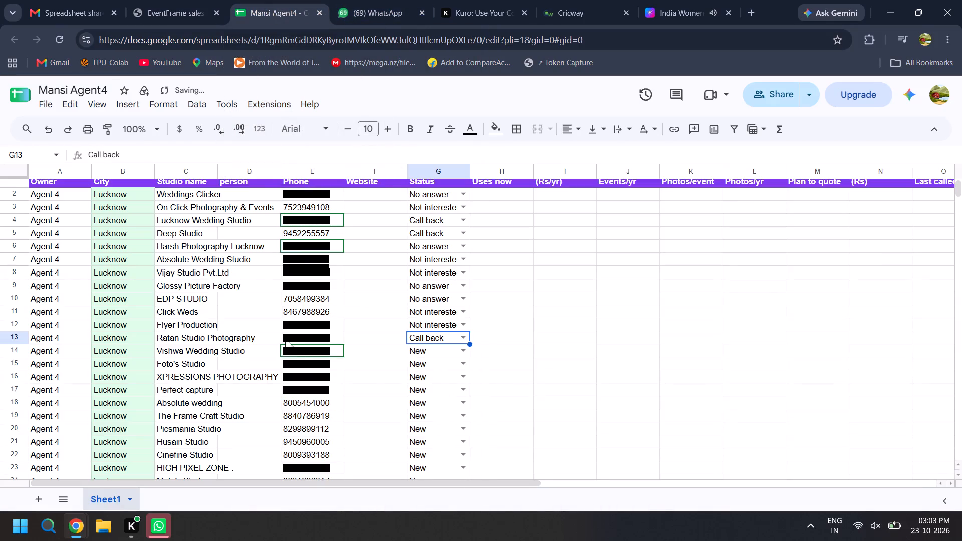